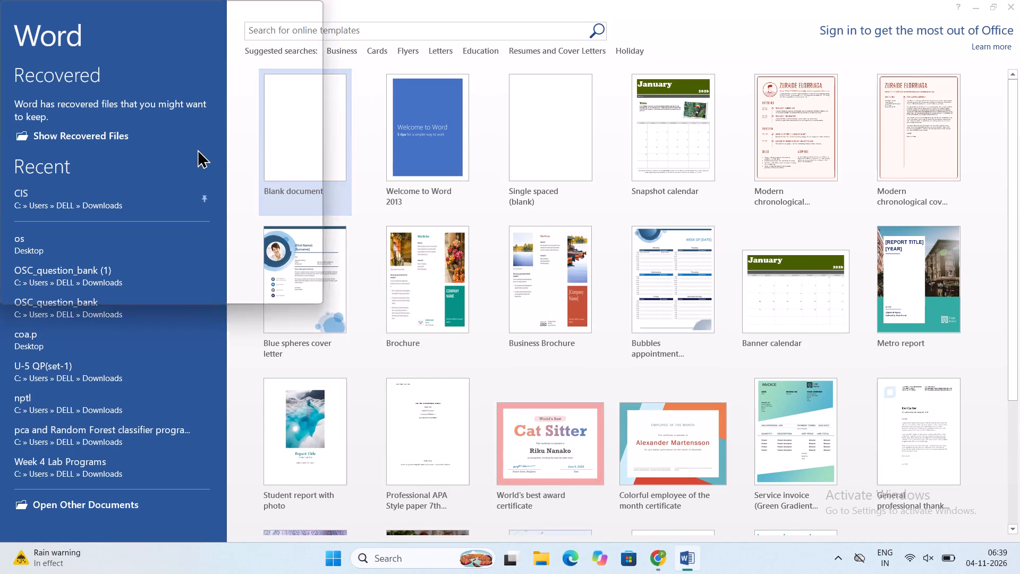
Open the recent document OSC_question_bank (1) from the Downloads folder.
left_click(165, 271)
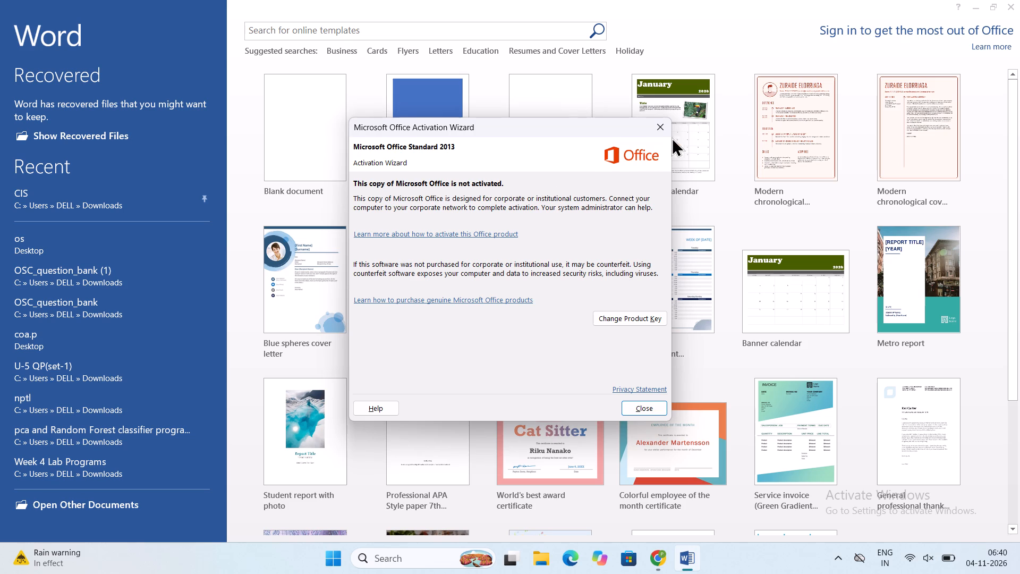
Dismiss the Office activation wizard and open the recent document "os" from the Desktop.
left_click(656, 125)
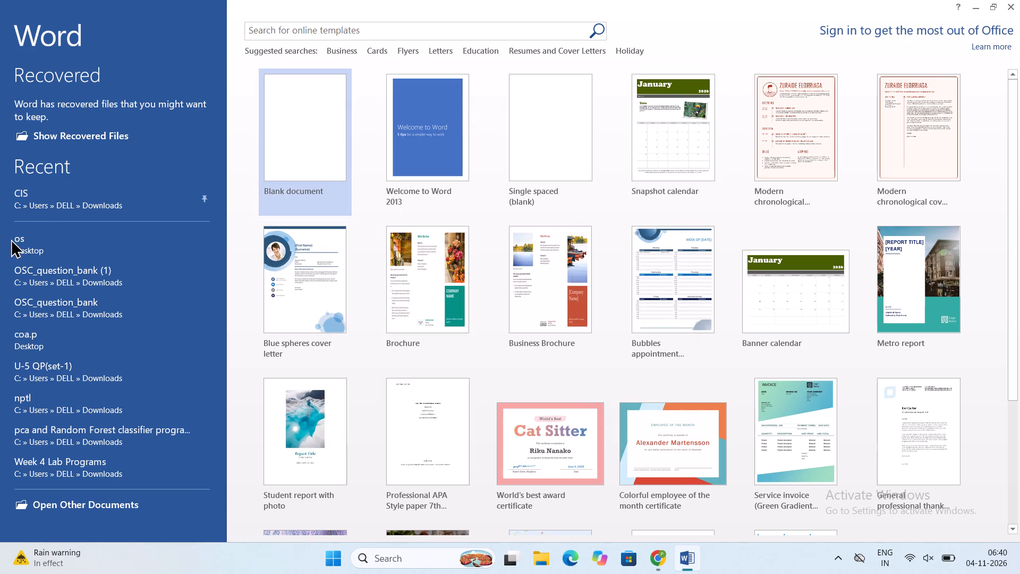
double_click(16, 242)
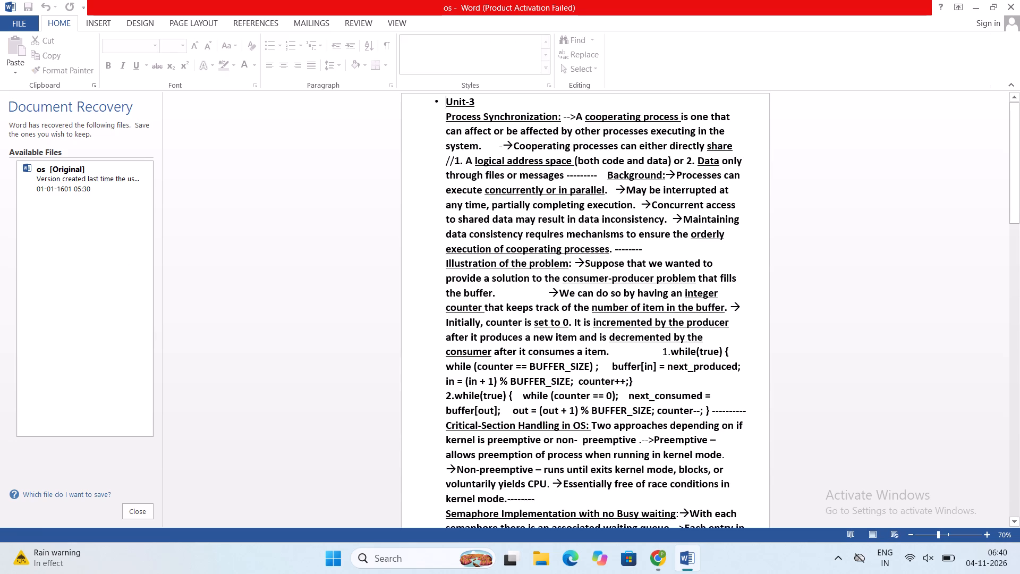
Skim the os notes from the end of the document back through the protection and file-system sections to the beginning.
scroll(404, 307, "up", 1)
scroll(404, 307, "down", 11)
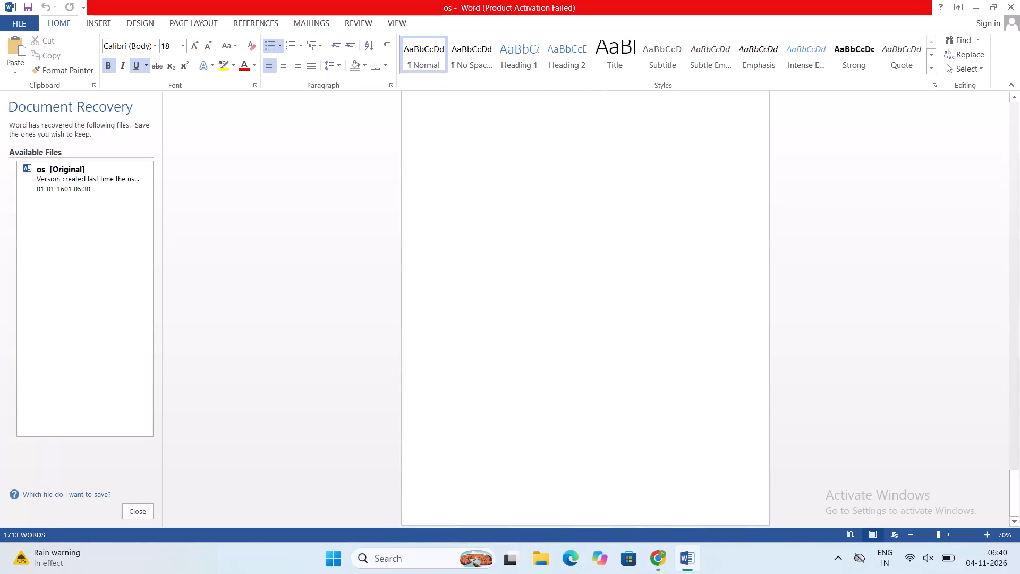
scroll(404, 307, "up", 1)
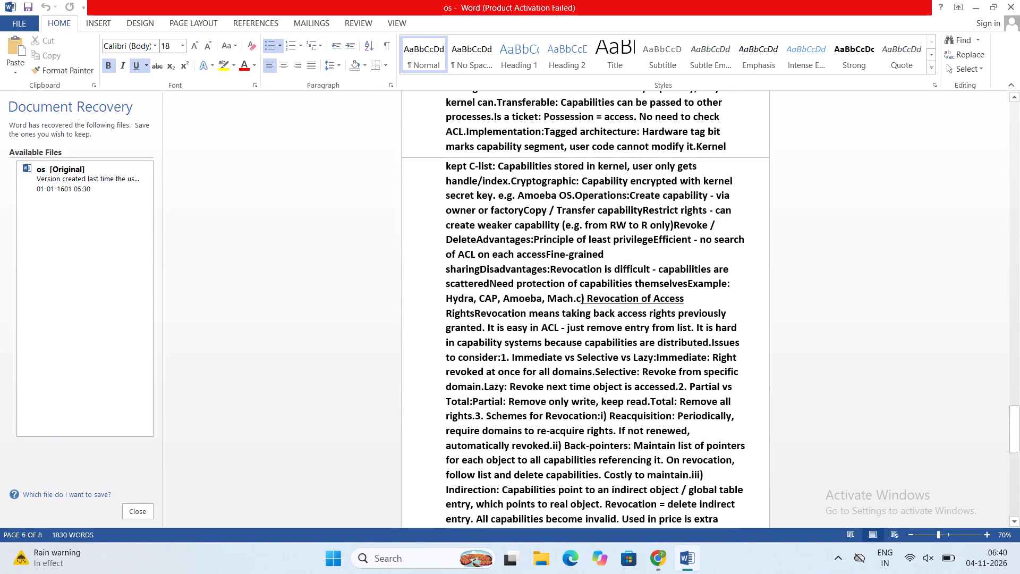
scroll(404, 307, "up", 1)
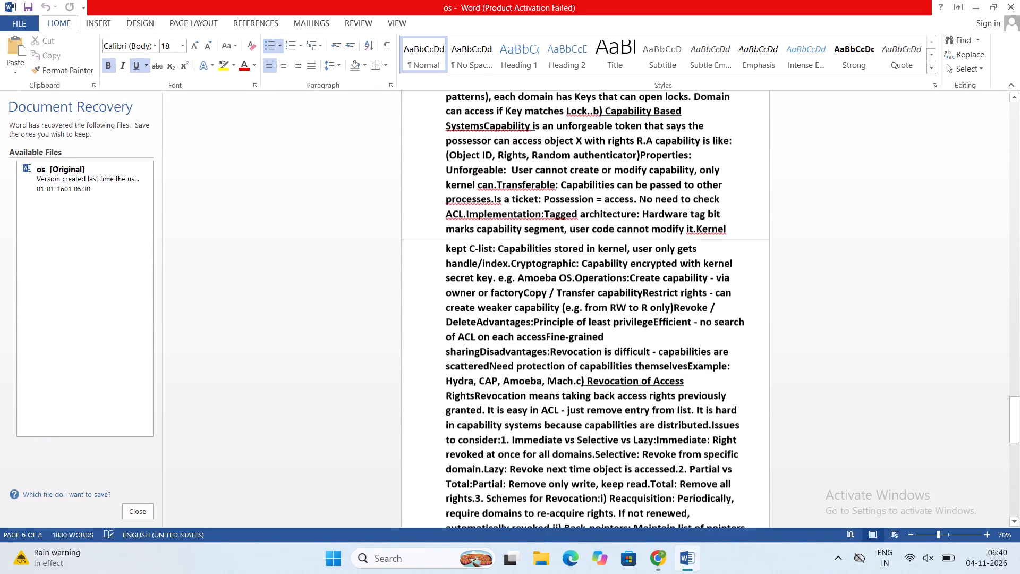
scroll(404, 307, "up", 3)
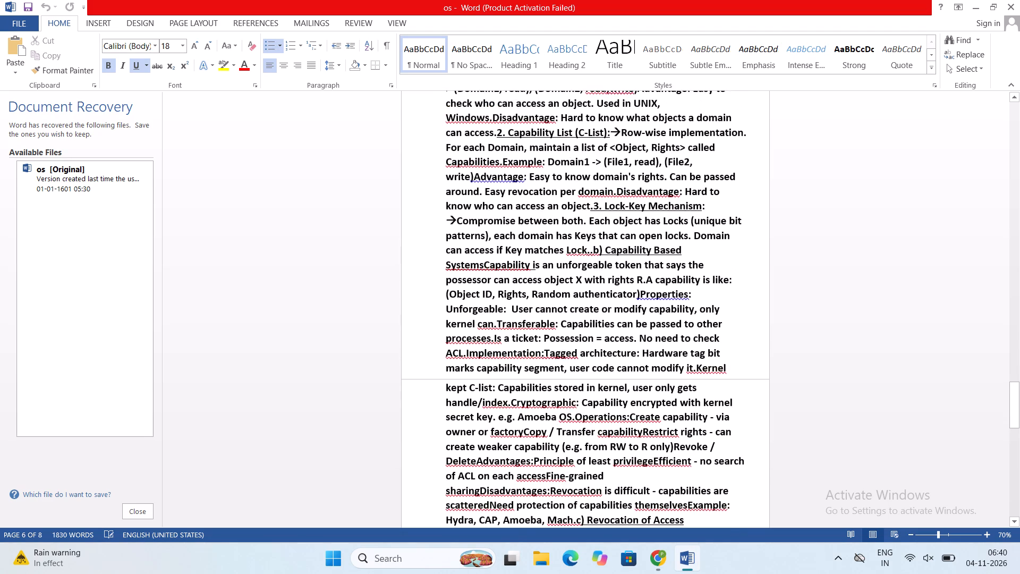
scroll(404, 307, "up", 3)
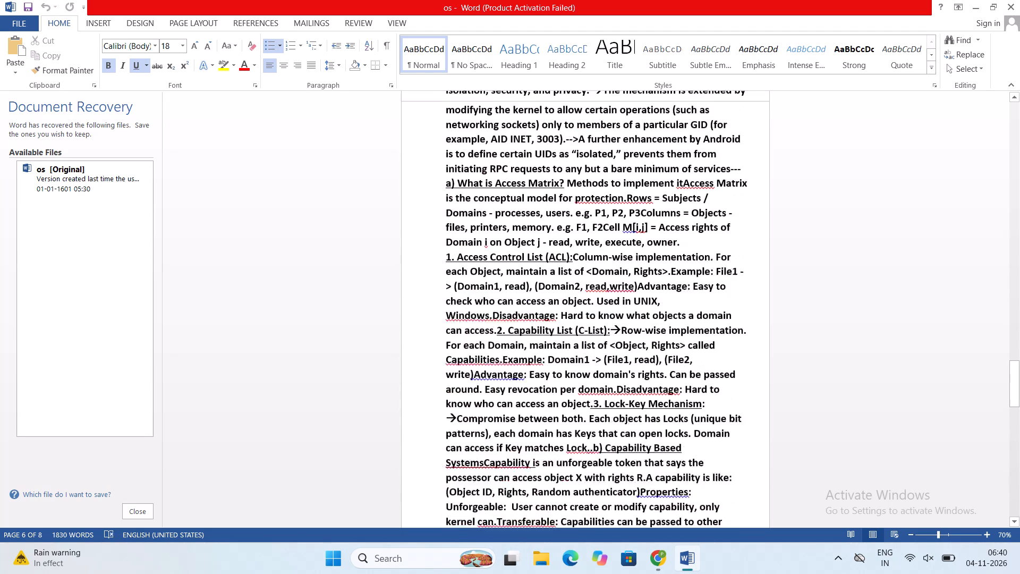
scroll(404, 307, "up", 10)
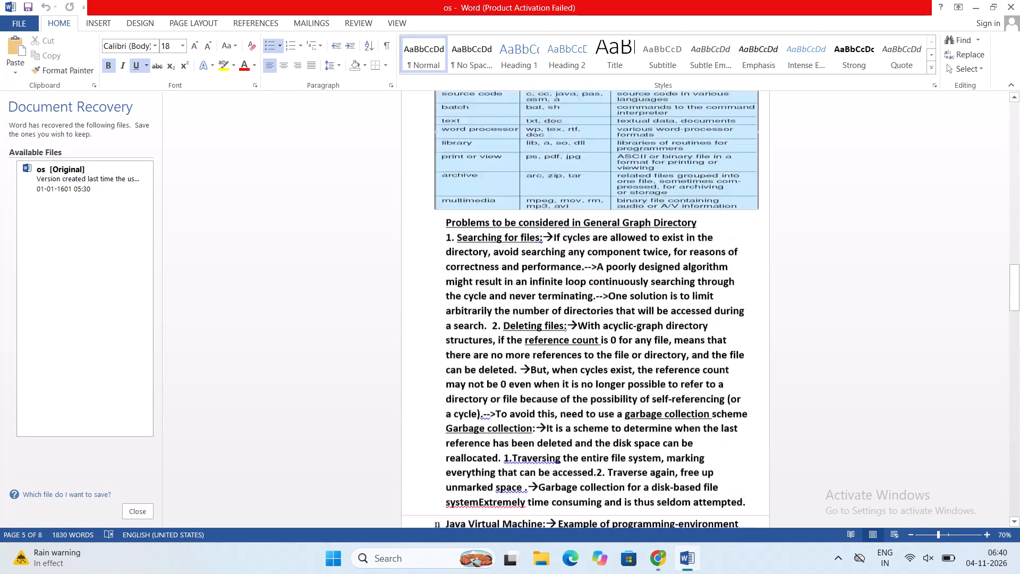
scroll(404, 307, "up", 8)
Read through the os notes from the Unit-3 critical-section and semaphore topics onward to the access matrix and capability sections.
scroll(404, 307, "down", 4)
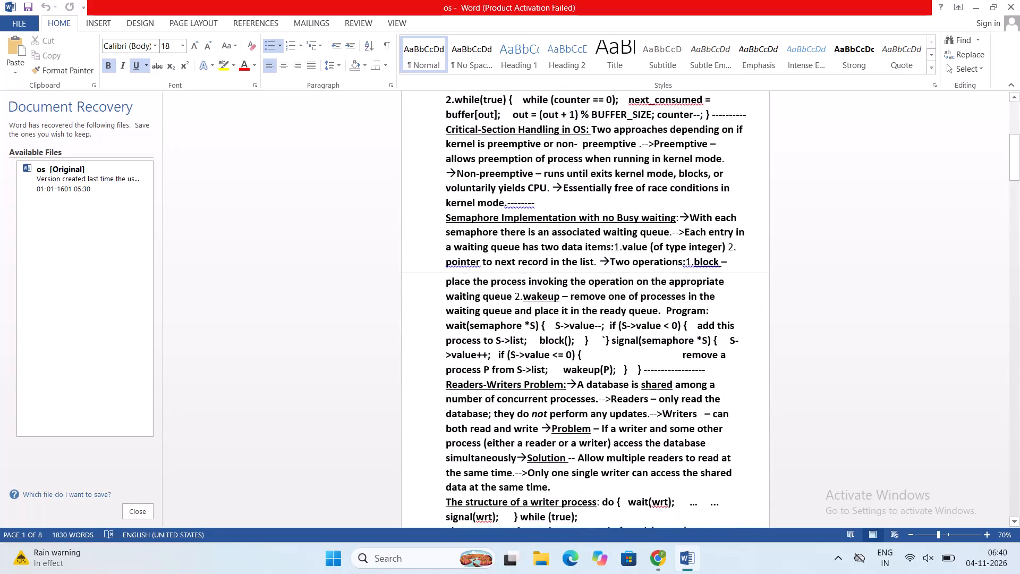
scroll(404, 307, "down", 7)
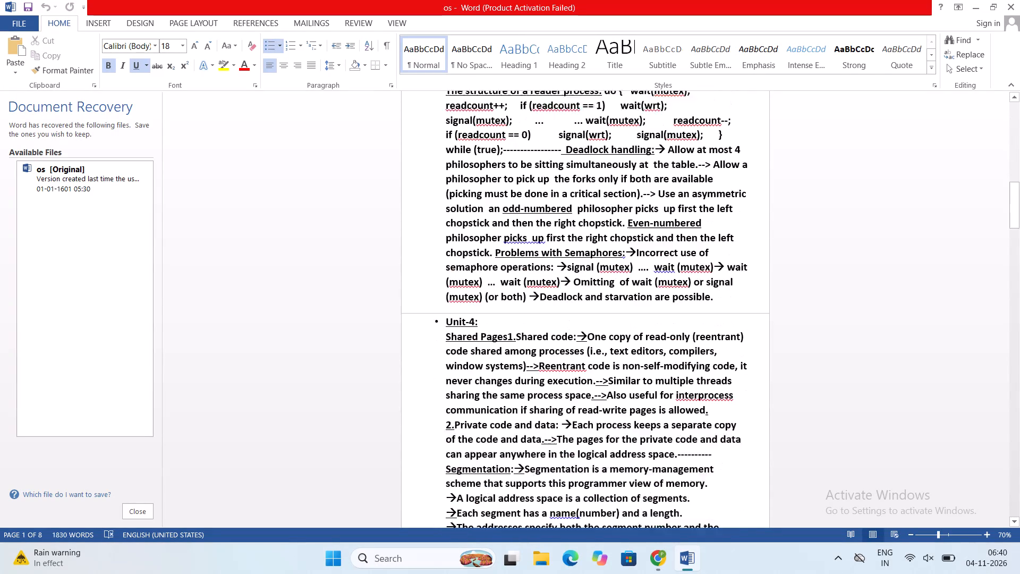
scroll(404, 307, "down", 3)
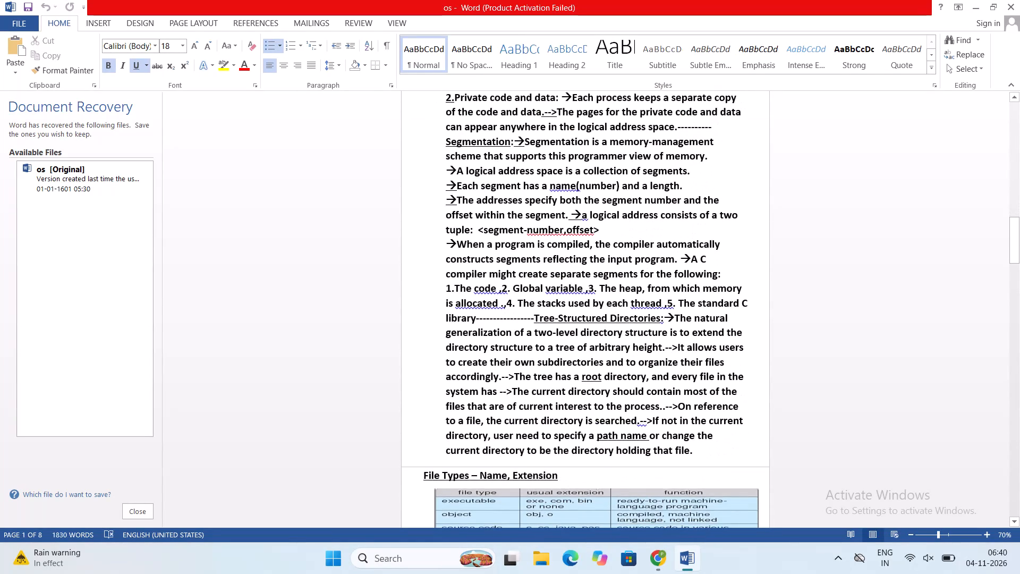
scroll(404, 307, "down", 6)
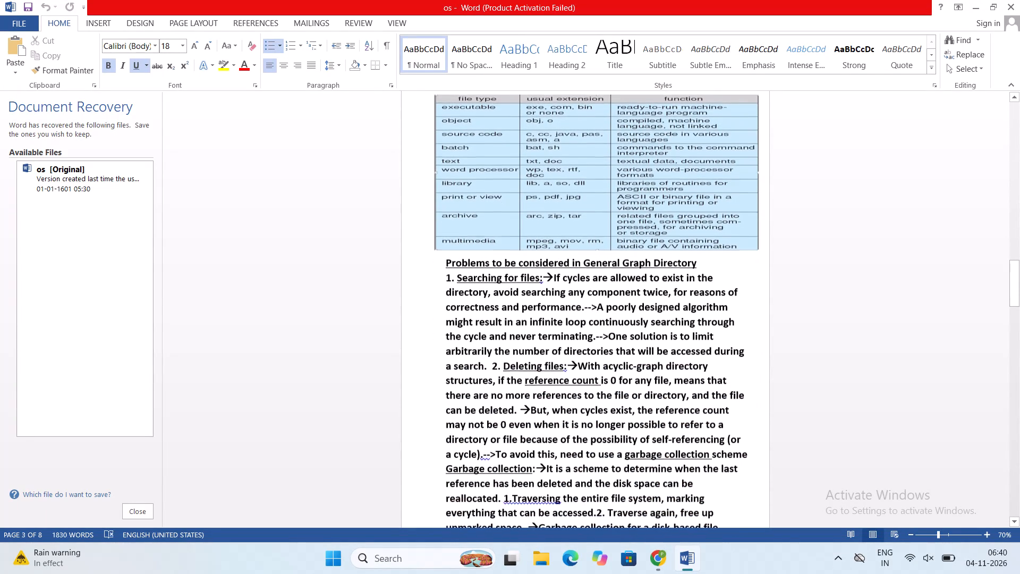
scroll(404, 307, "down", 5)
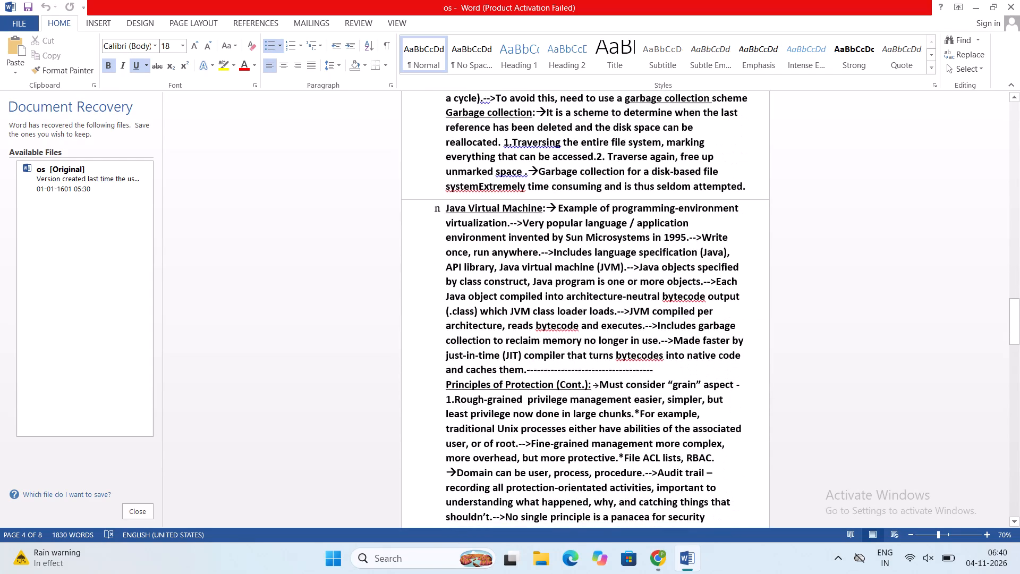
scroll(404, 307, "down", 5)
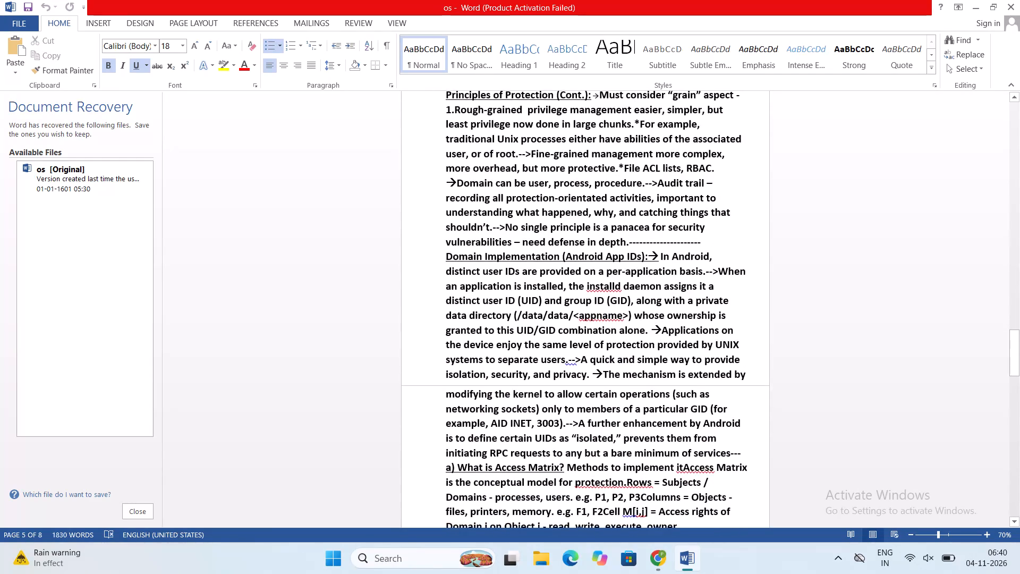
scroll(404, 307, "down", 4)
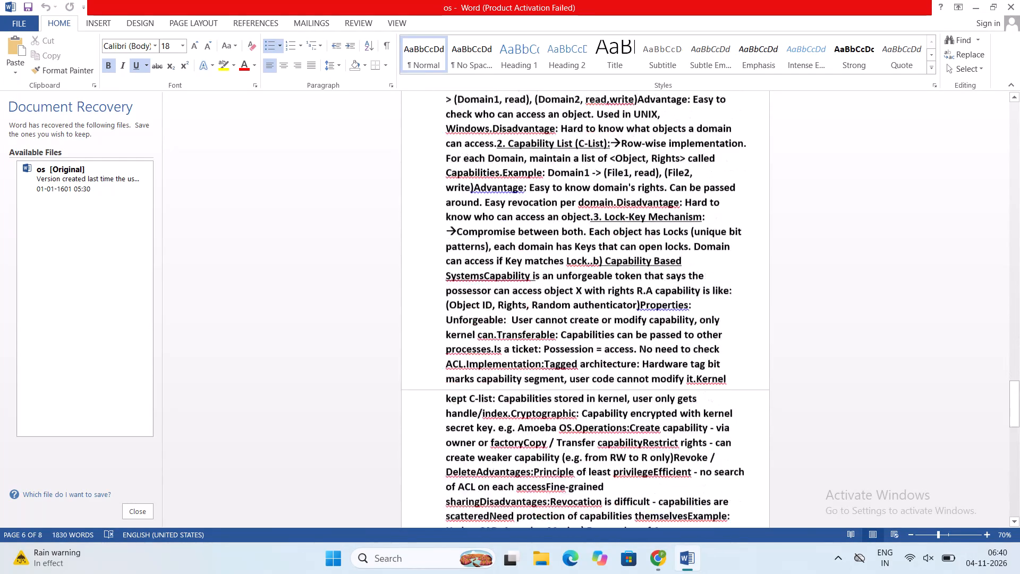
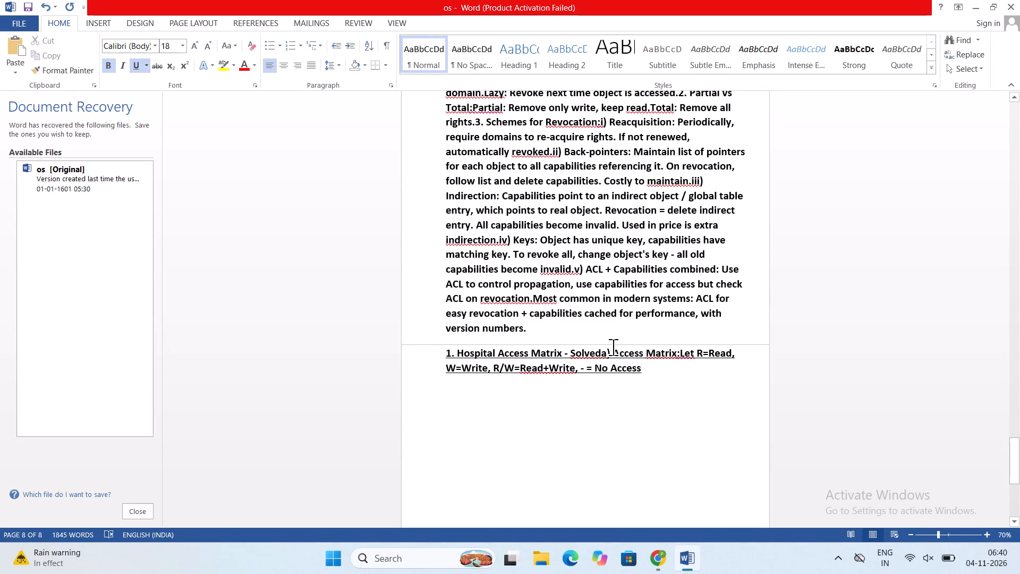
Remove the underline from the text running from "Solveda)" to "No Access", leaving "Hospital Access Matrix -" underlined.
left_click_drag(569, 353, 652, 377)
left_click(685, 352)
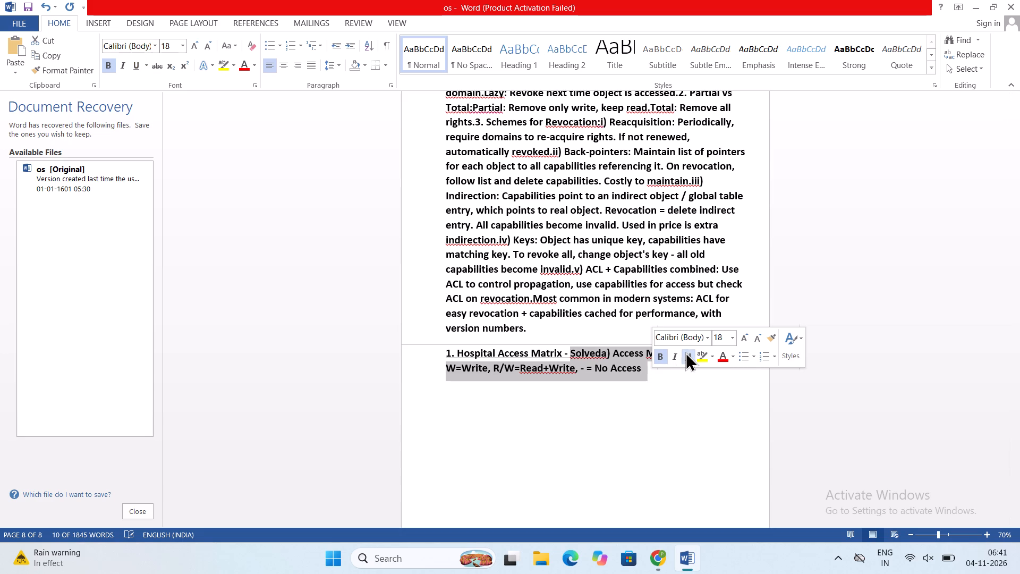
Put the text from "Solveda)" onward on the line below "Hospital Access Matrix –", within the same numbered item, by padding with spaces.
left_click(567, 351)
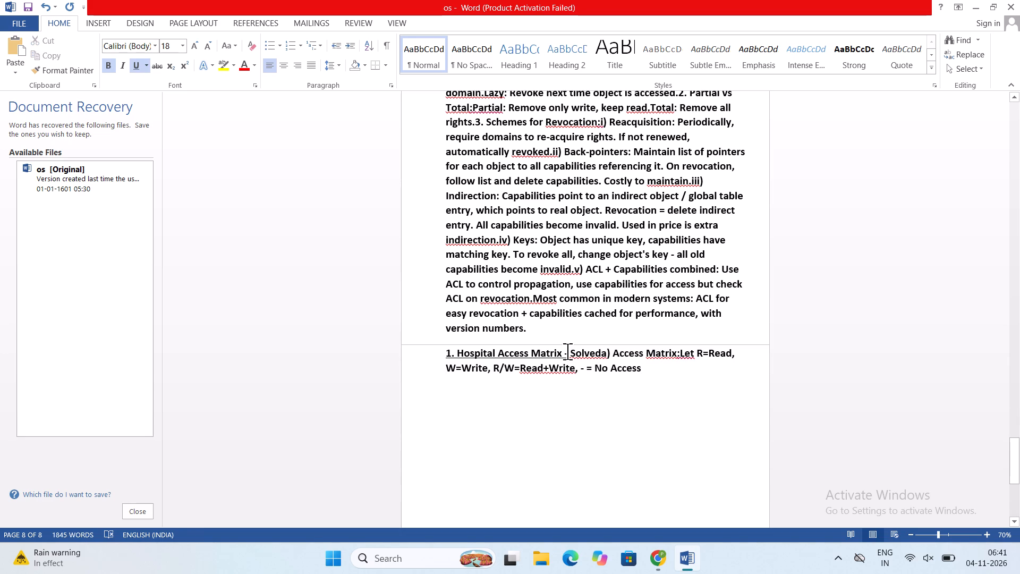
key("Return")
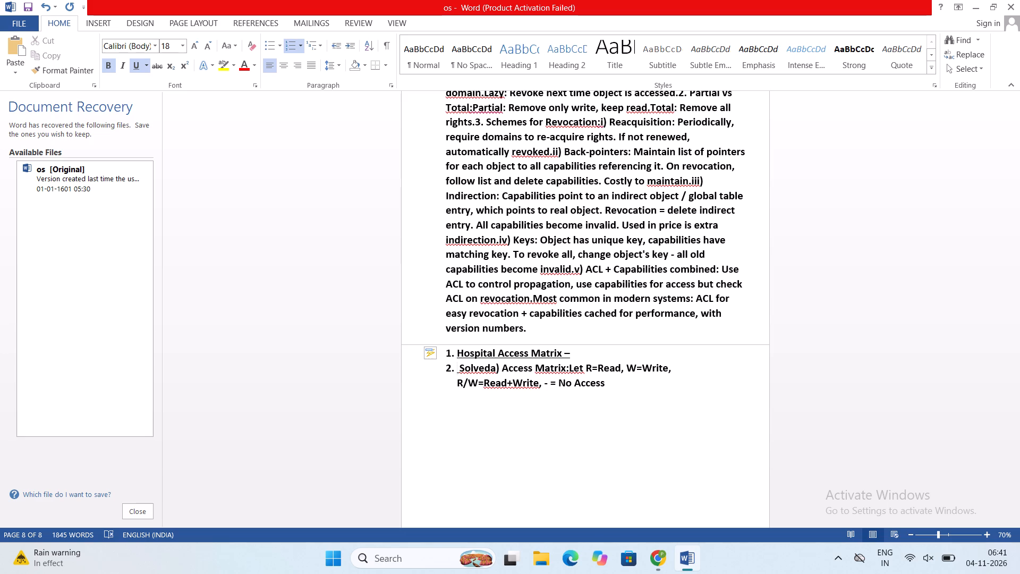
key("BackSpace")
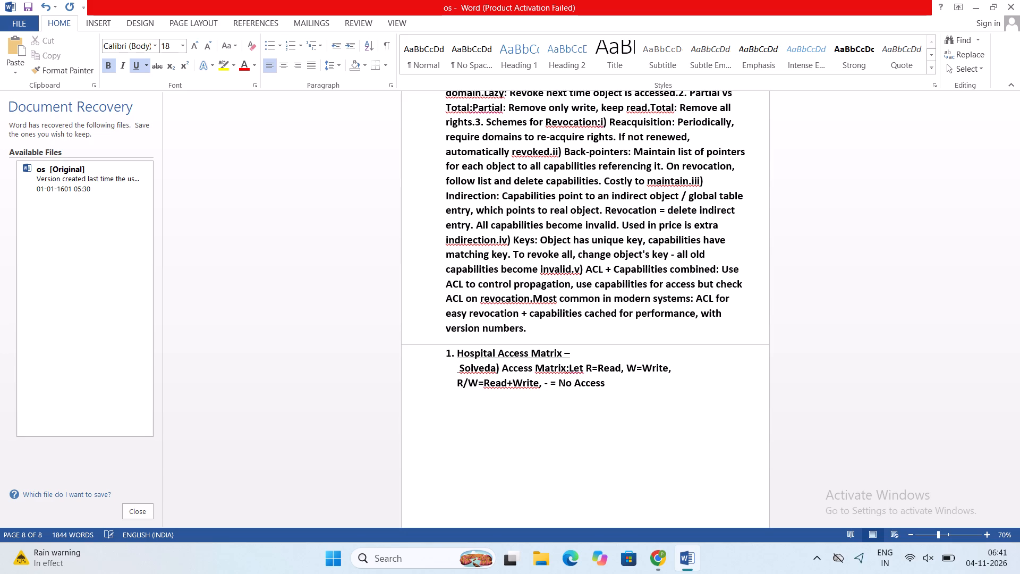
key("BackSpace")
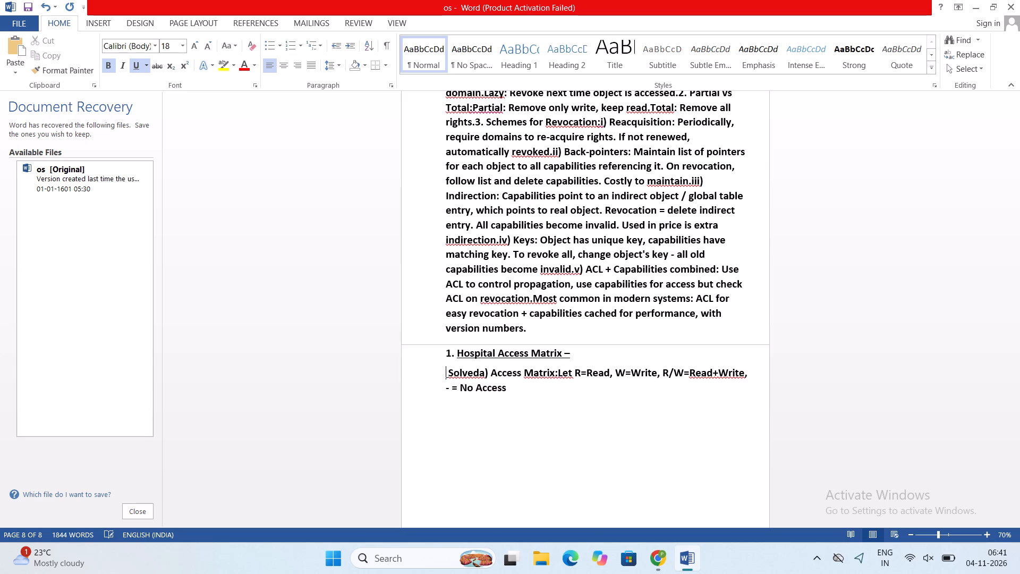
key("BackSpace")
key("BackSpace")
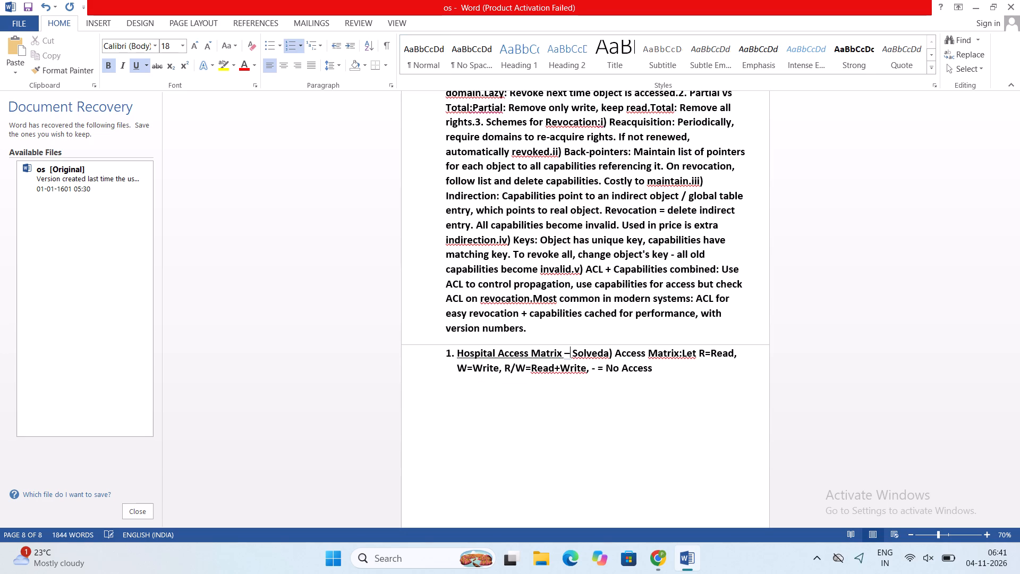
key("space")
key("space")
key("space")
key("space")
key("space")
key("space")
key("space")
key("space")
key("space")
key("space")
key("space")
key("space")
key("space")
key("space")
key("space")
key("space")
key("space")
key("space")
key("space")
key("space")
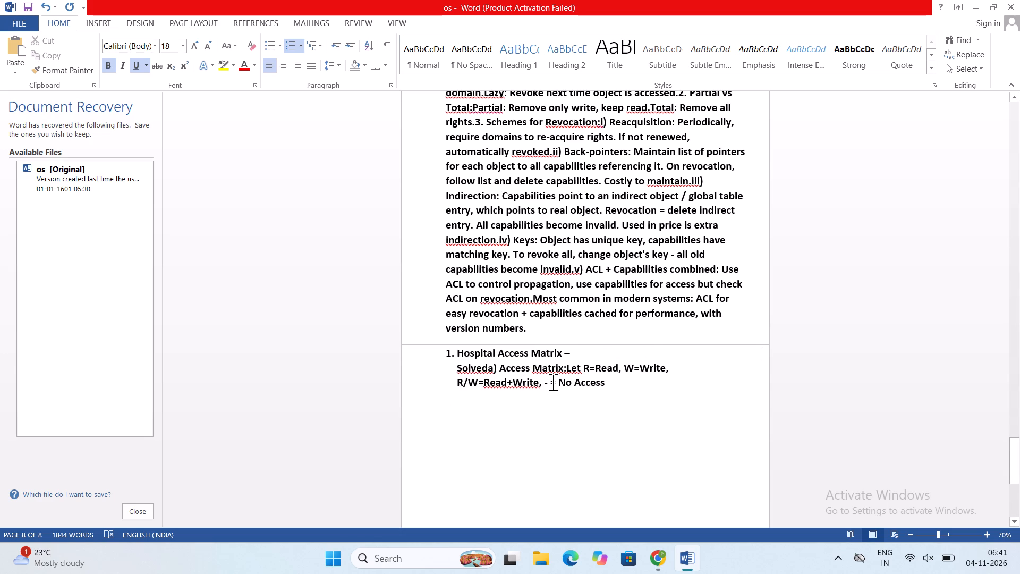
Insert a space before the comma after "Read+Write" and another between "Read+" and "Write" in the access matrix legend.
left_click(539, 384)
key("space")
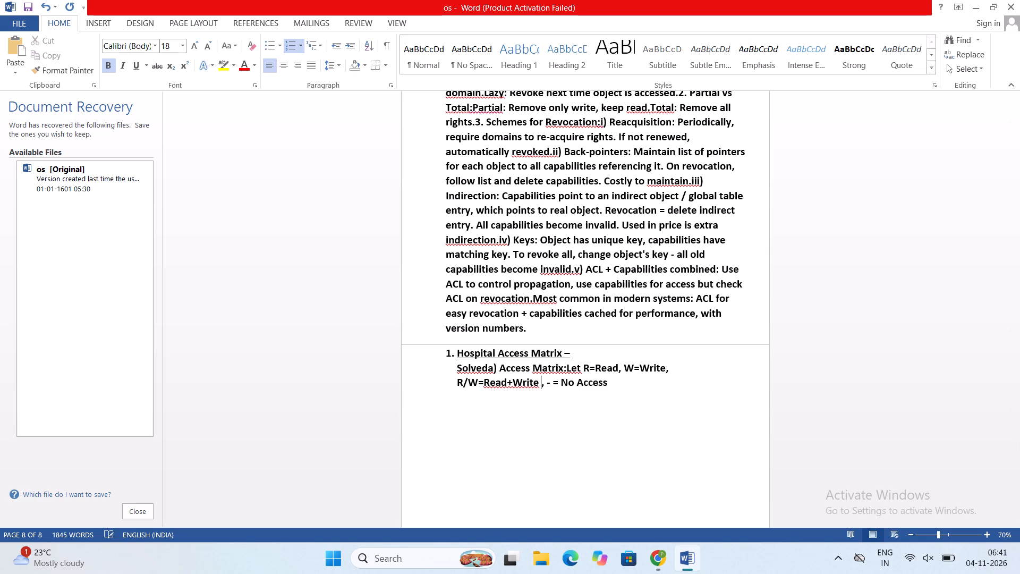
key("Down")
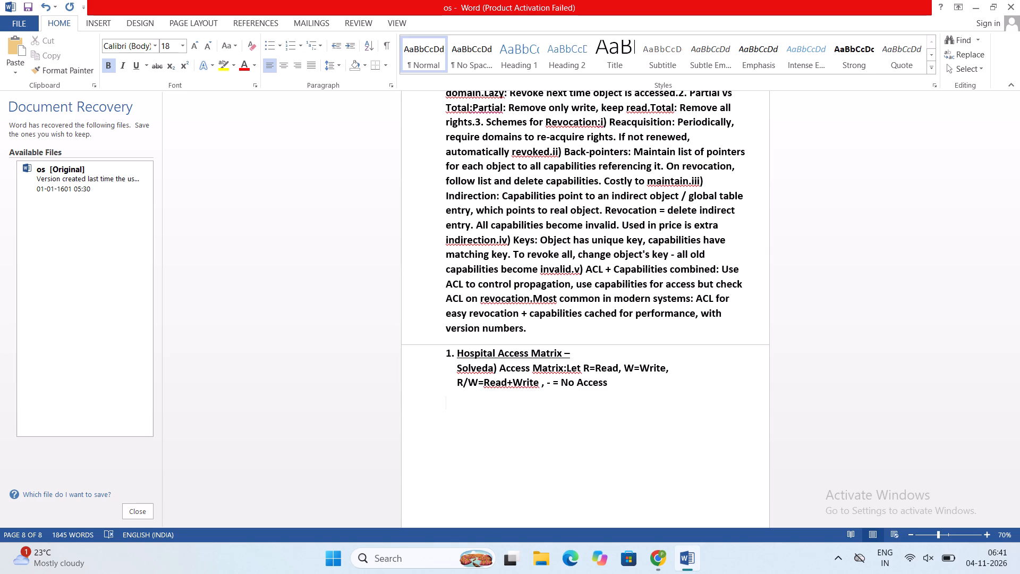
key("Up")
key("Down")
key("Up")
key("Left")
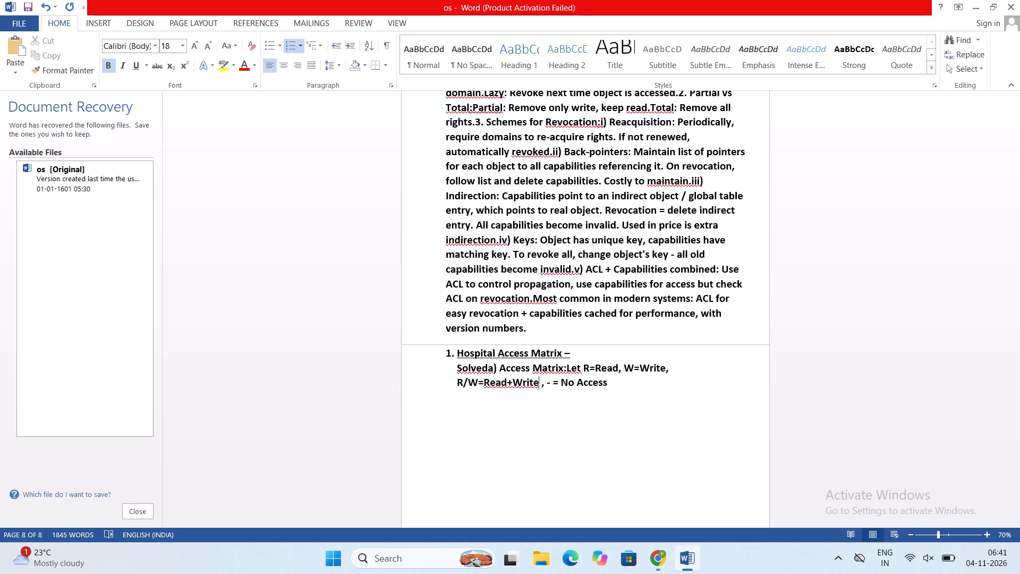
key("Left")
key("Left")
key("Left")
key("Left")
key("Left")
key("space")
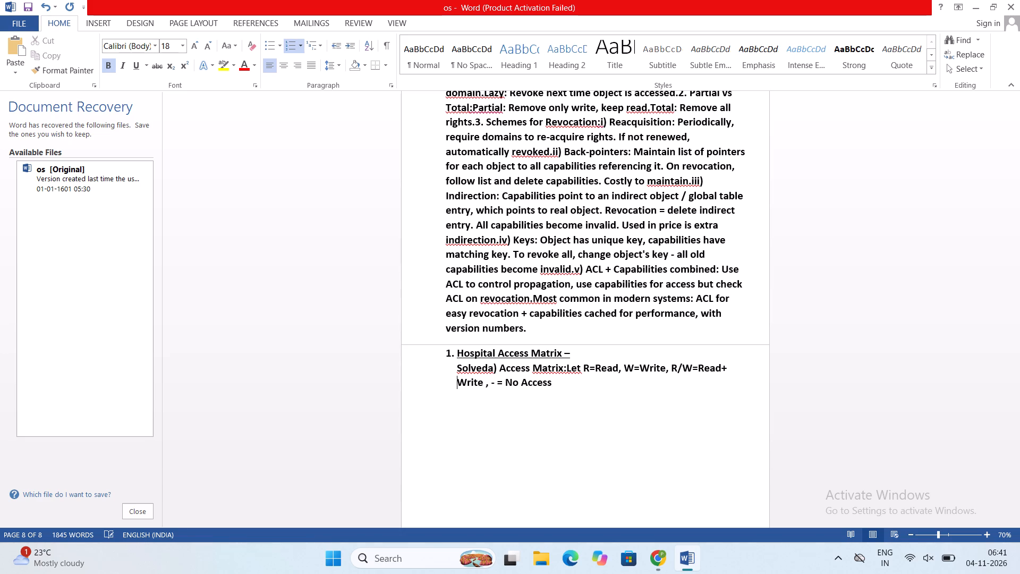
key("Right")
key("Right")
key("Right")
key("Right")
key("Right")
key("Right")
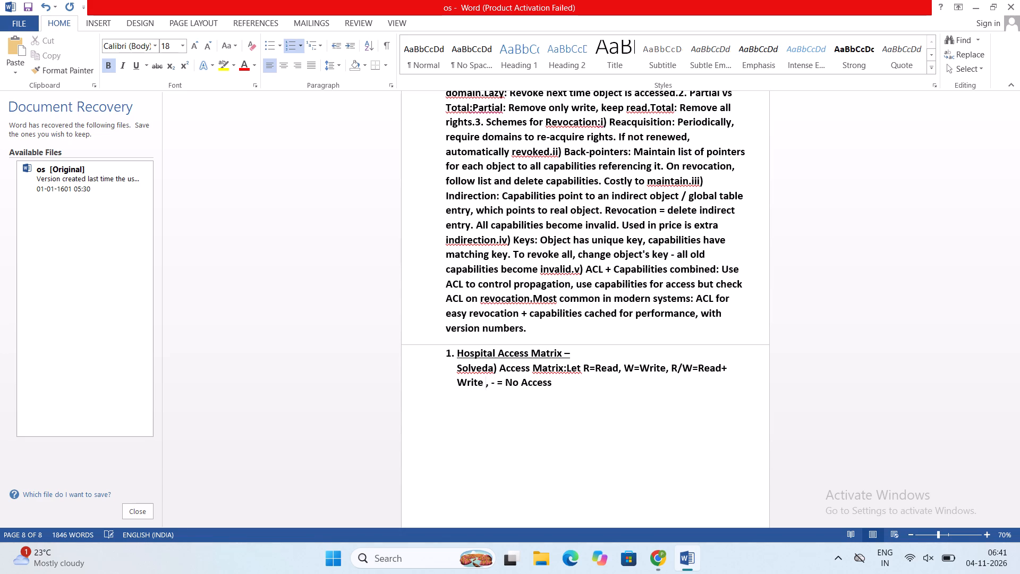
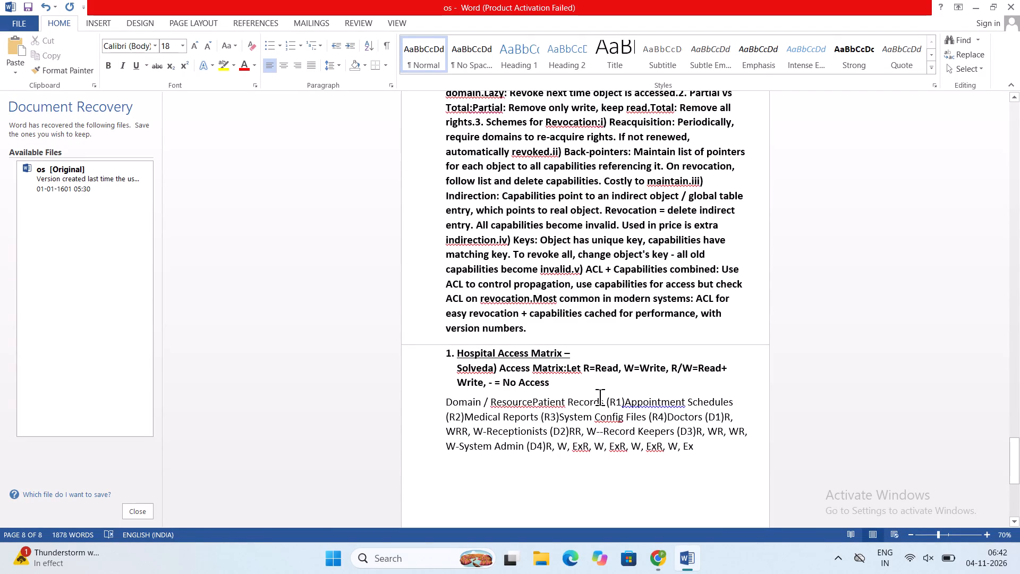
Select the plain text starting at "Domain / Resource" below the hospital access matrix legend, through the Record Keepers entry.
left_click_drag(447, 399, 692, 430)
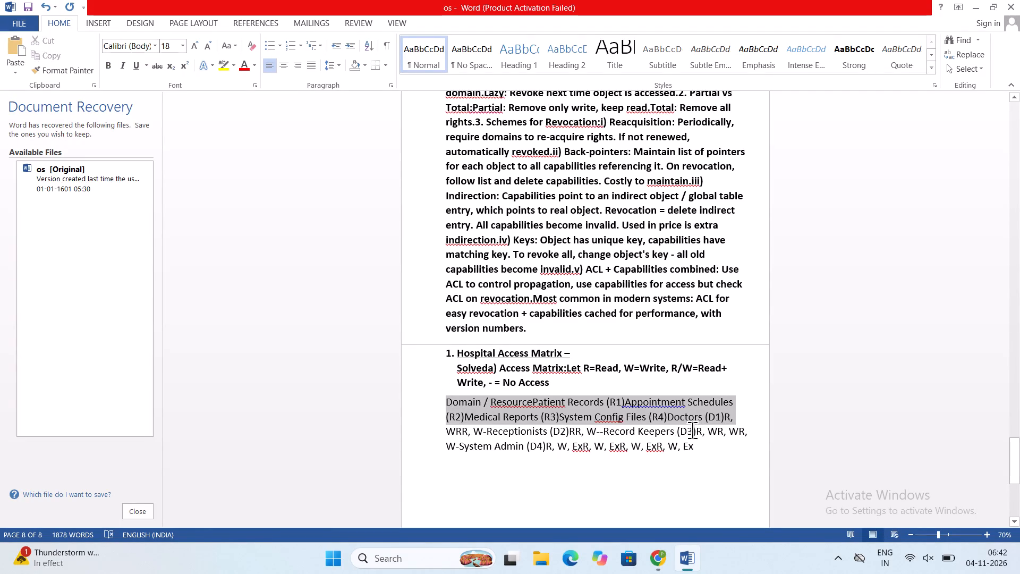
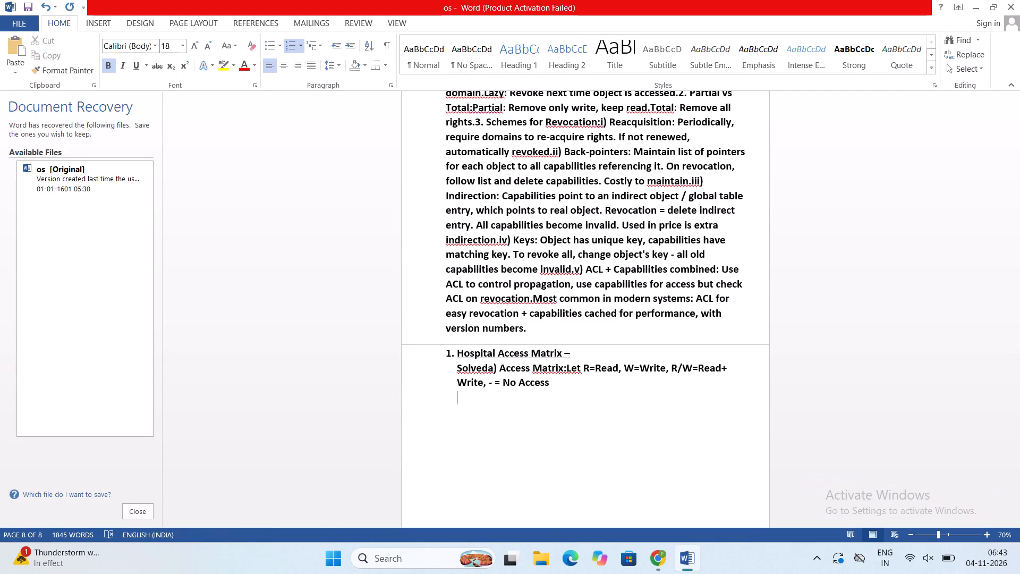
Paste the copied access matrix table picture on the empty line below the "- = No Access" legend.
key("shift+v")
key("BackSpace")
key("ctrl+v")
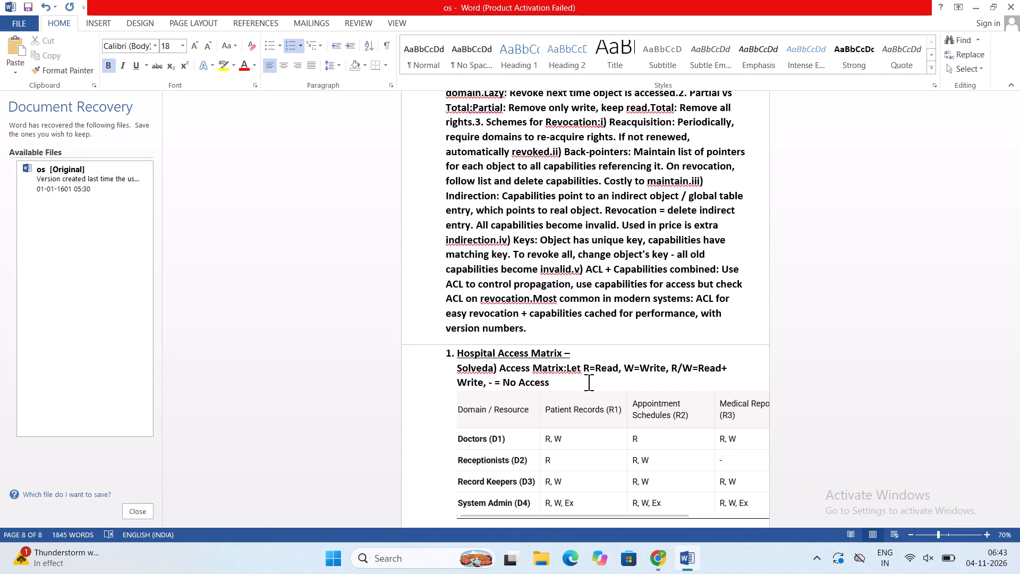
Select the pasted access matrix table picture under the Hospital Access Matrix legend.
left_click(631, 513)
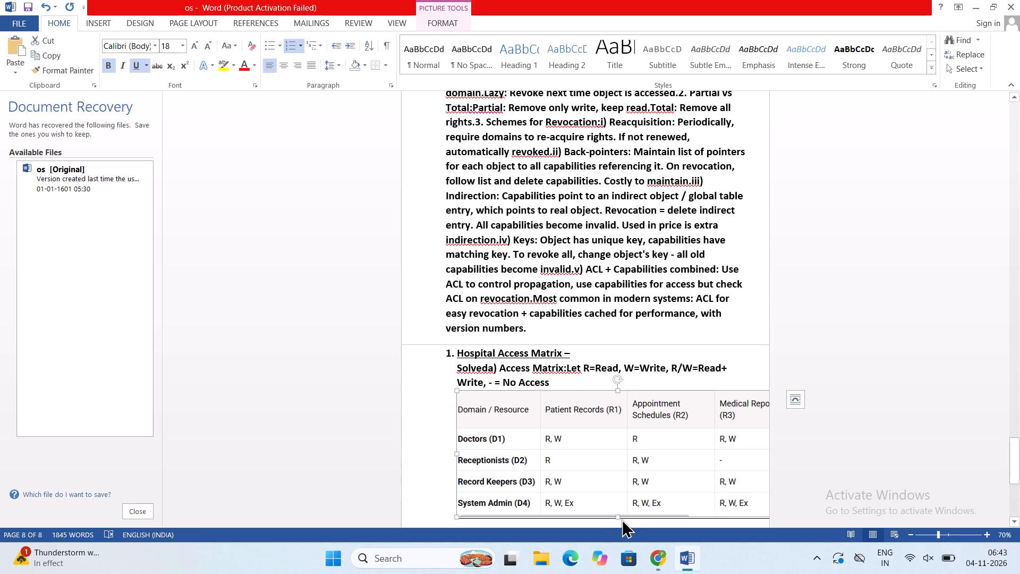
Reduce the height of the access matrix table picture to about 60% of its original height, keeping its width.
left_click_drag(618, 518, 618, 512)
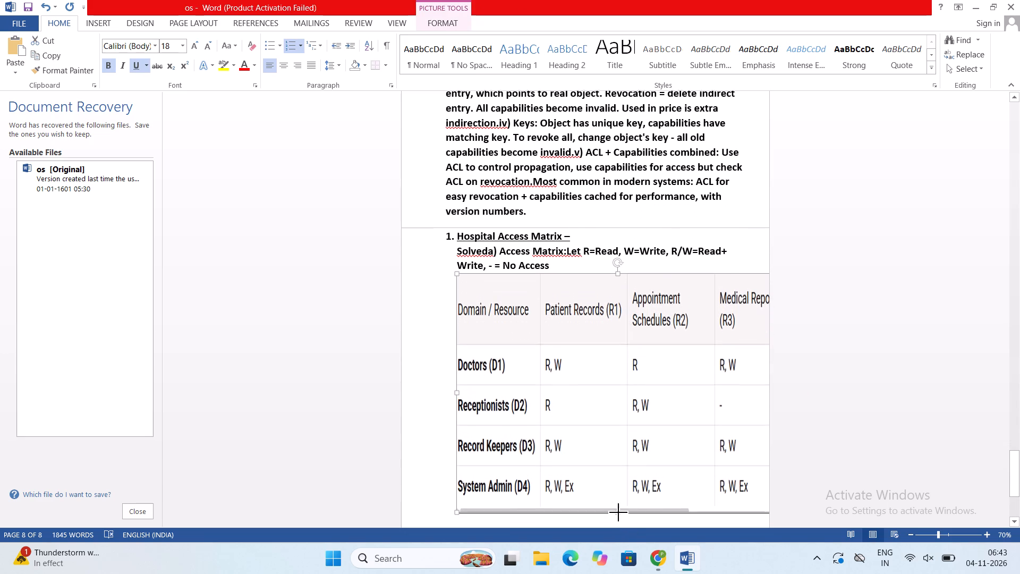
left_click_drag(618, 512, 622, 518)
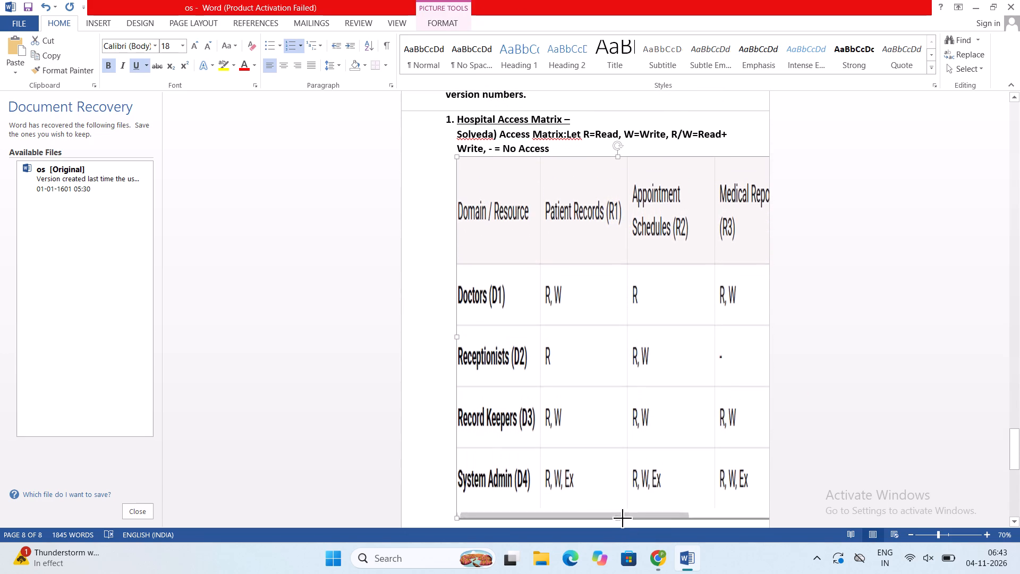
left_click_drag(622, 518, 611, 174)
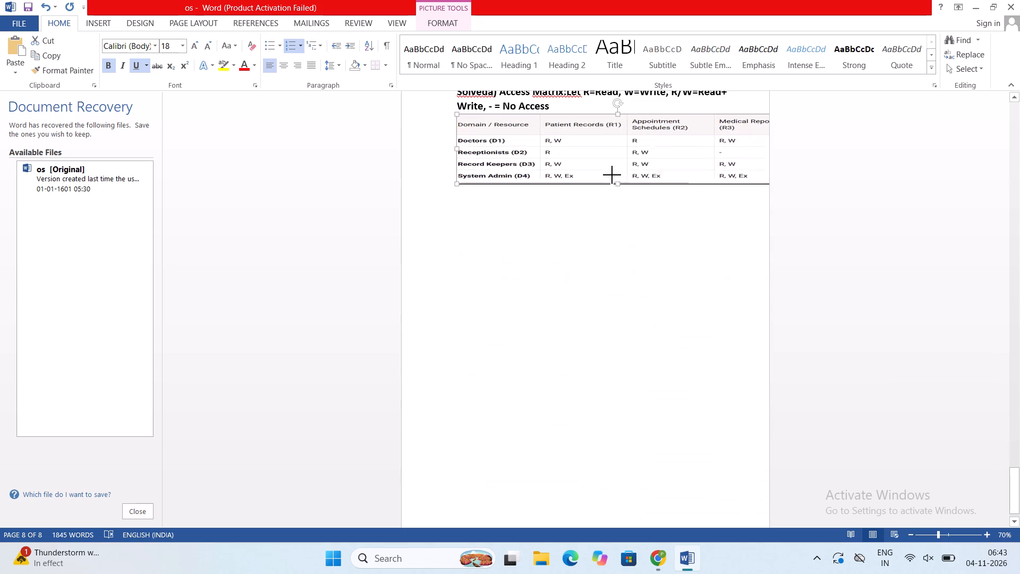
left_click_drag(611, 174, 619, 182)
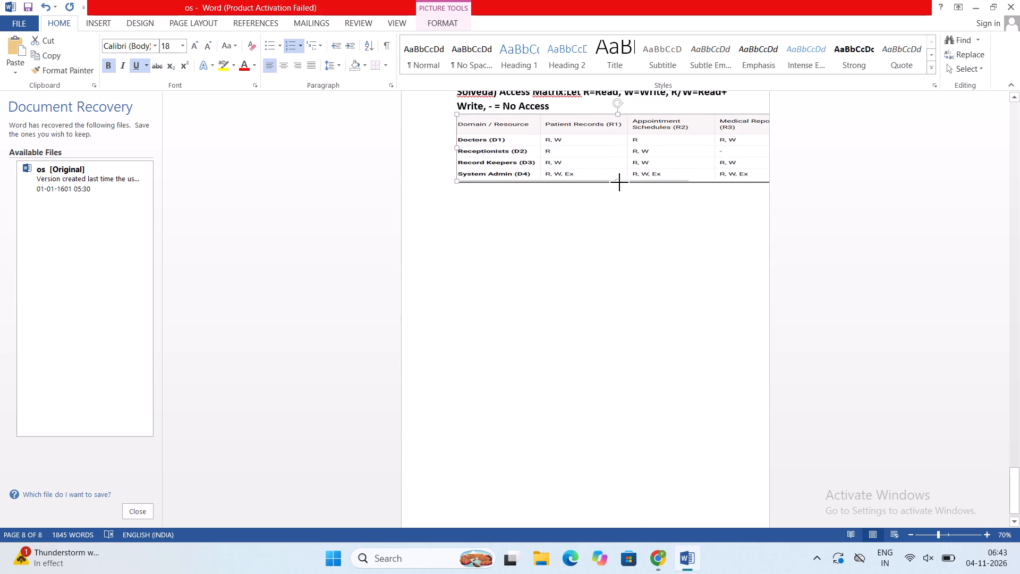
left_click_drag(619, 182, 620, 185)
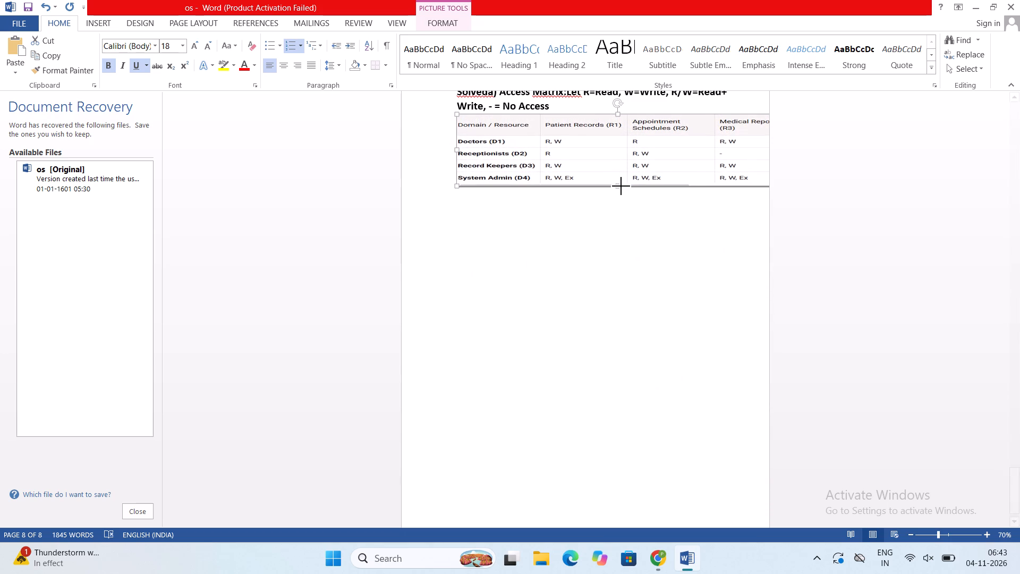
left_click_drag(620, 185, 624, 189)
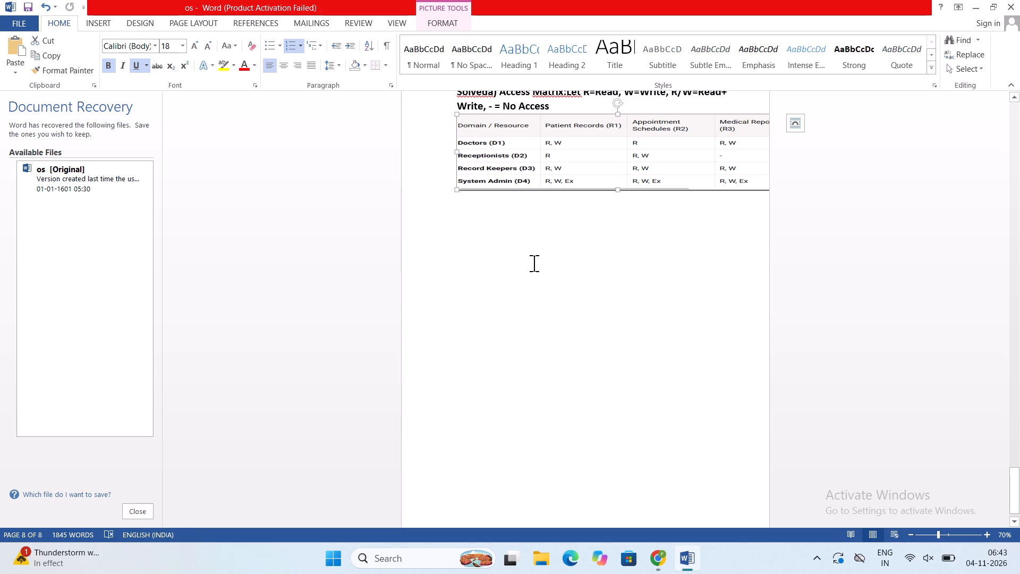
scroll(534, 263, "up", 2)
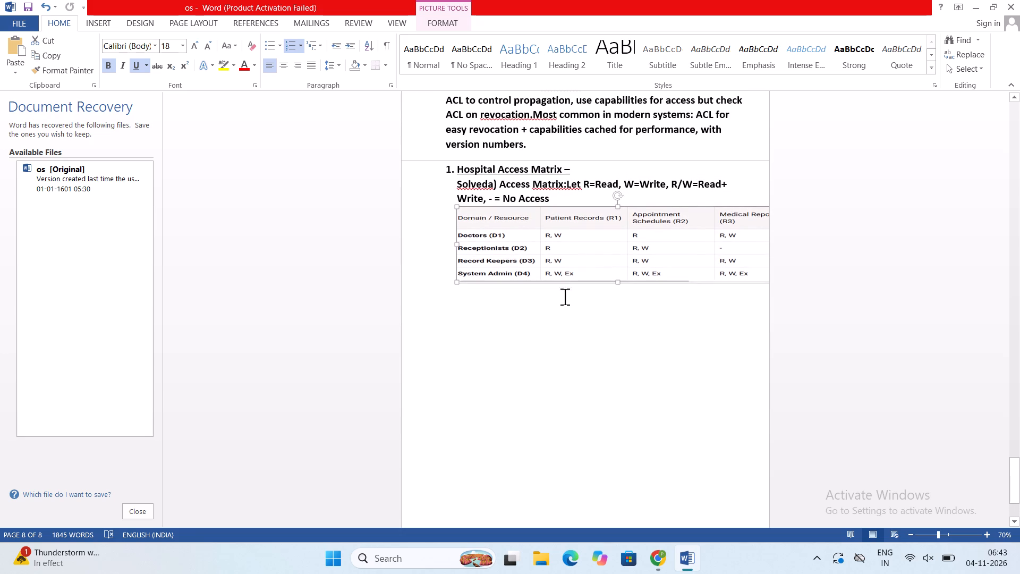
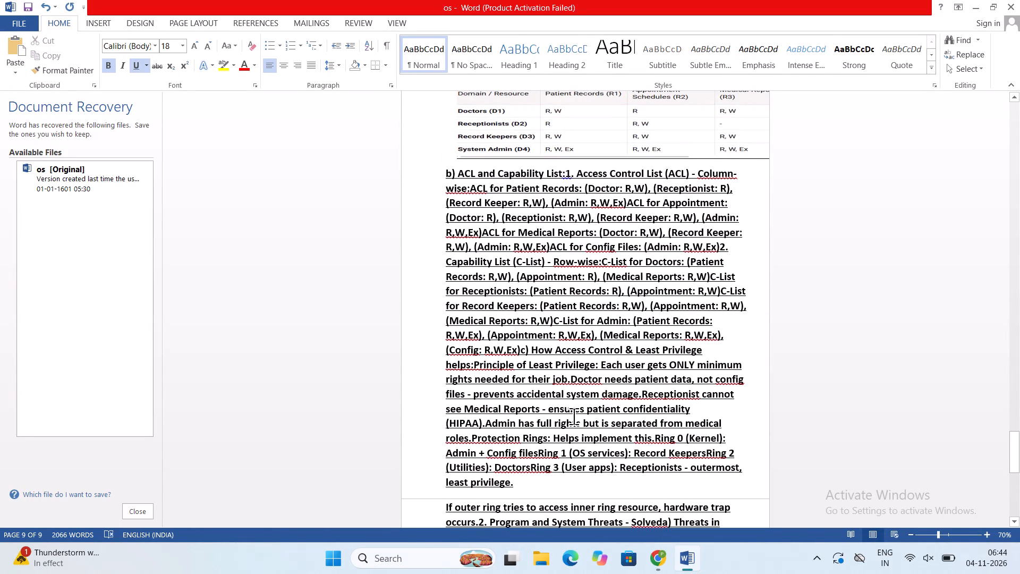
Review the notes from the Hospital Access Matrix section back to Principles of Protection and down to the document's end.
scroll(574, 416, "up", 5)
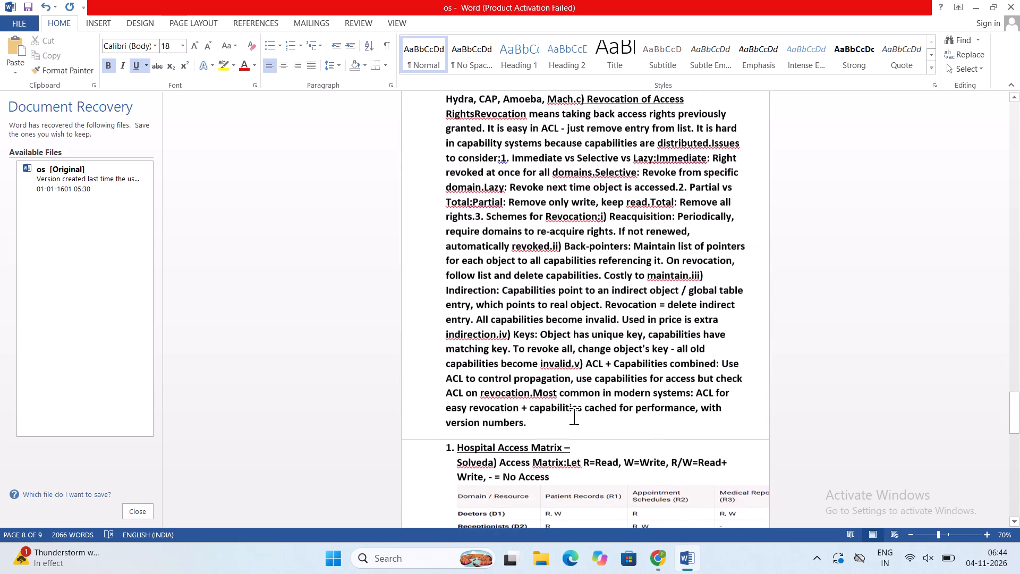
scroll(574, 416, "up", 2)
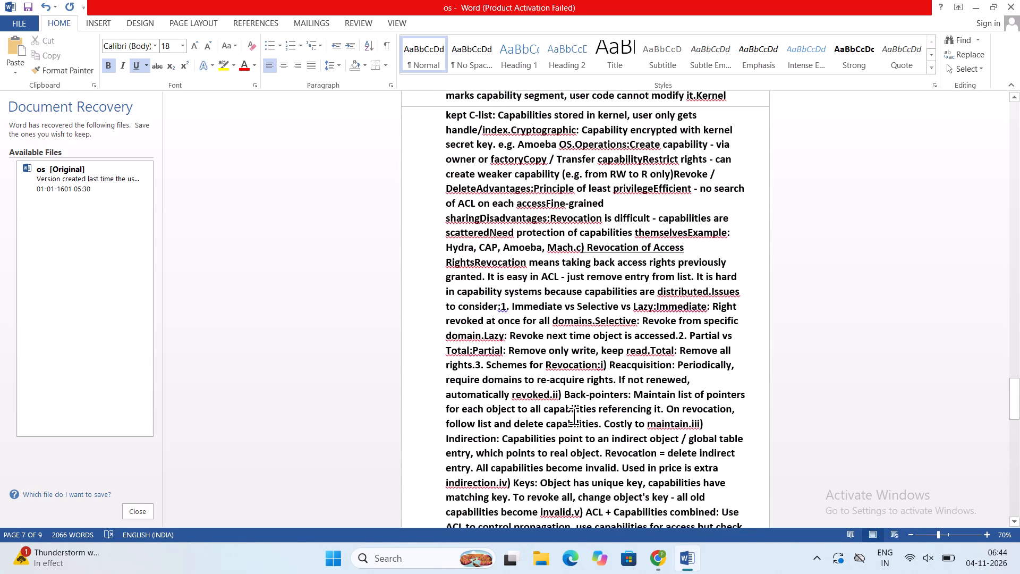
scroll(574, 416, "up", 2)
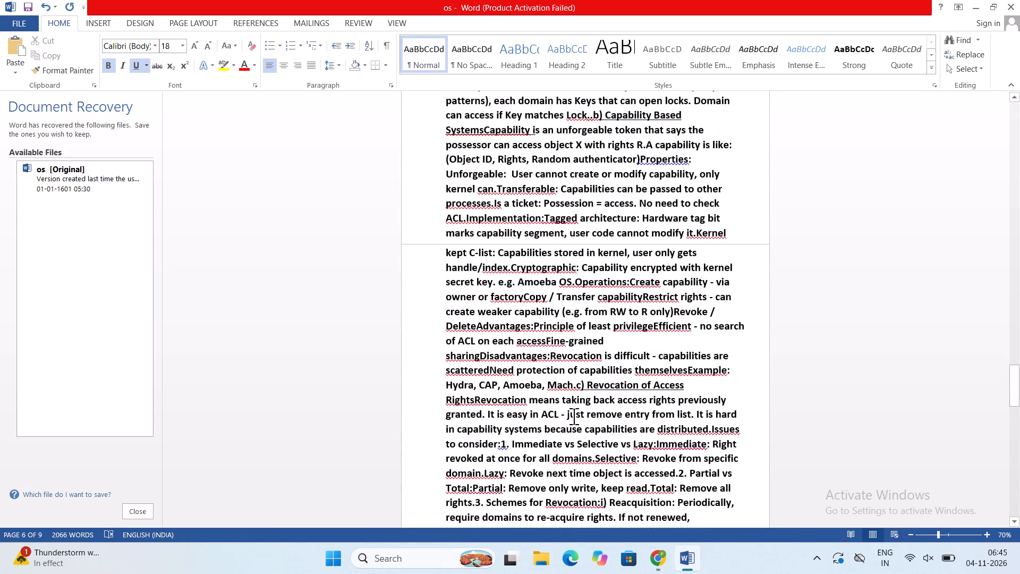
scroll(574, 416, "up", 1)
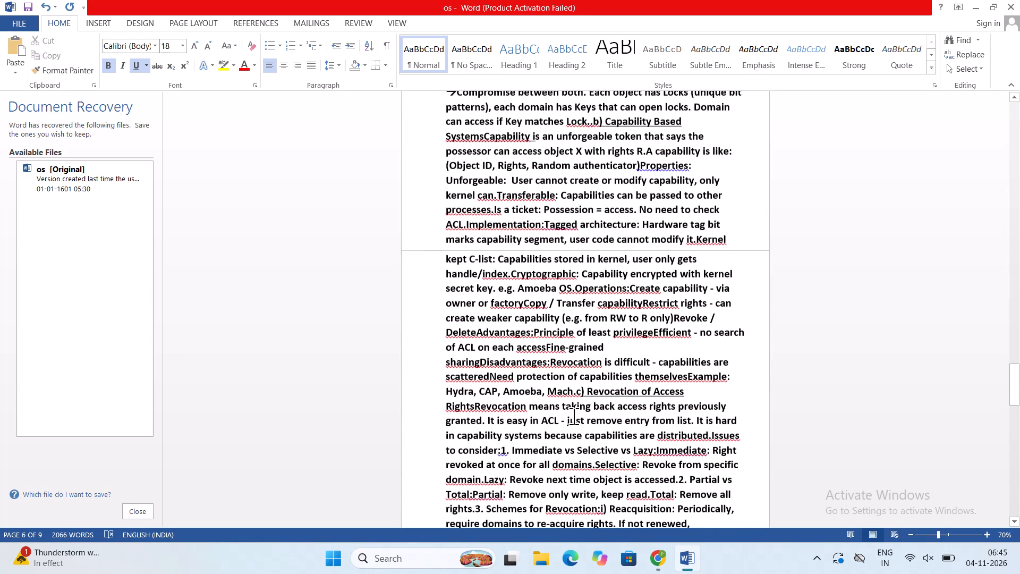
scroll(574, 416, "up", 2)
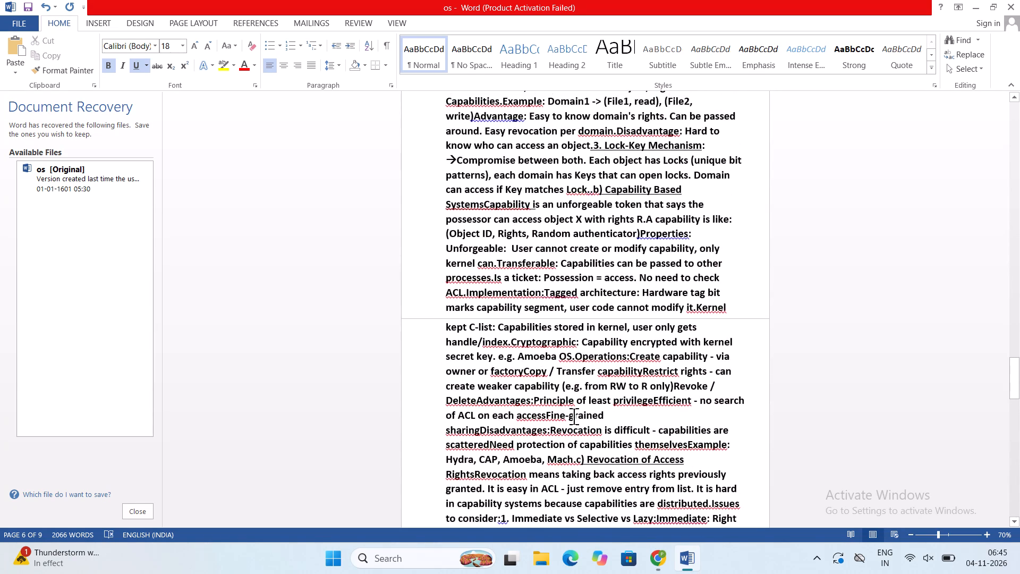
scroll(574, 416, "up", 2)
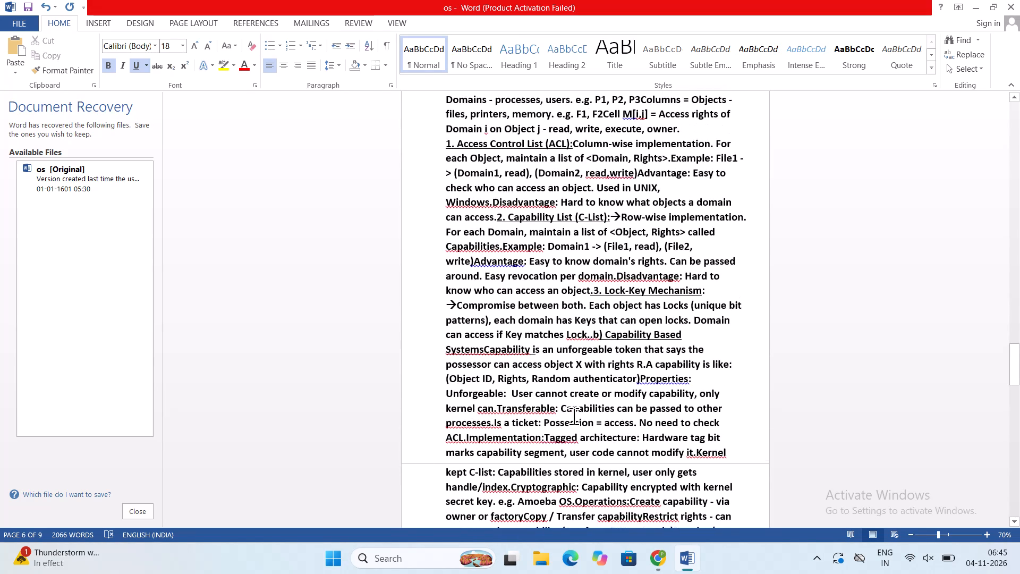
scroll(574, 416, "up", 2)
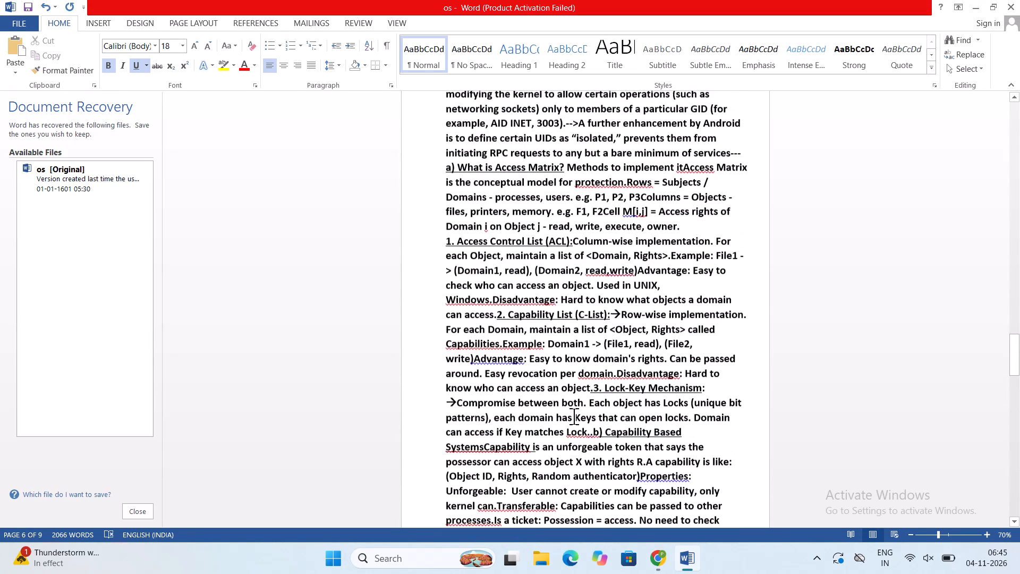
scroll(574, 416, "up", 2)
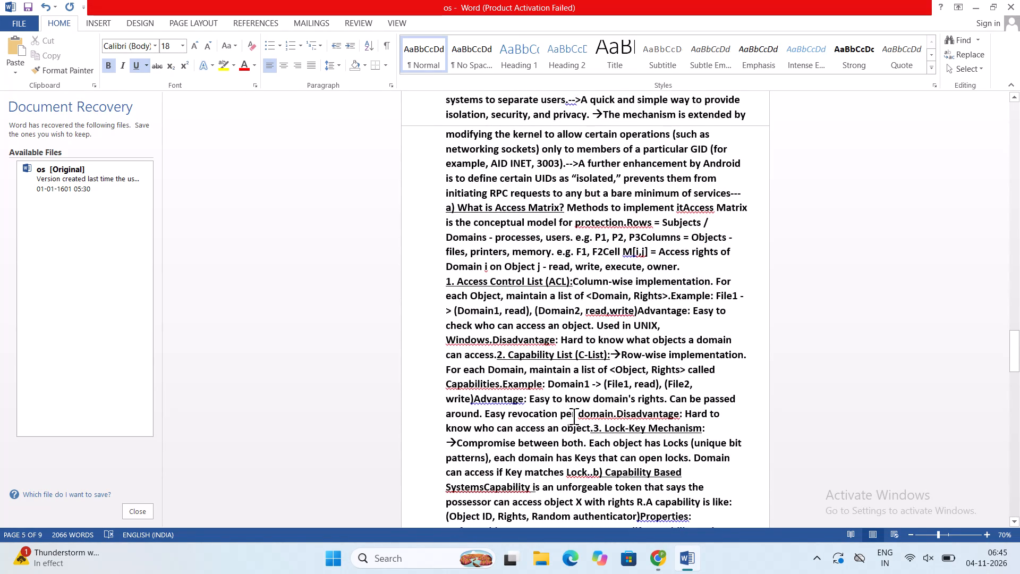
scroll(574, 416, "up", 3)
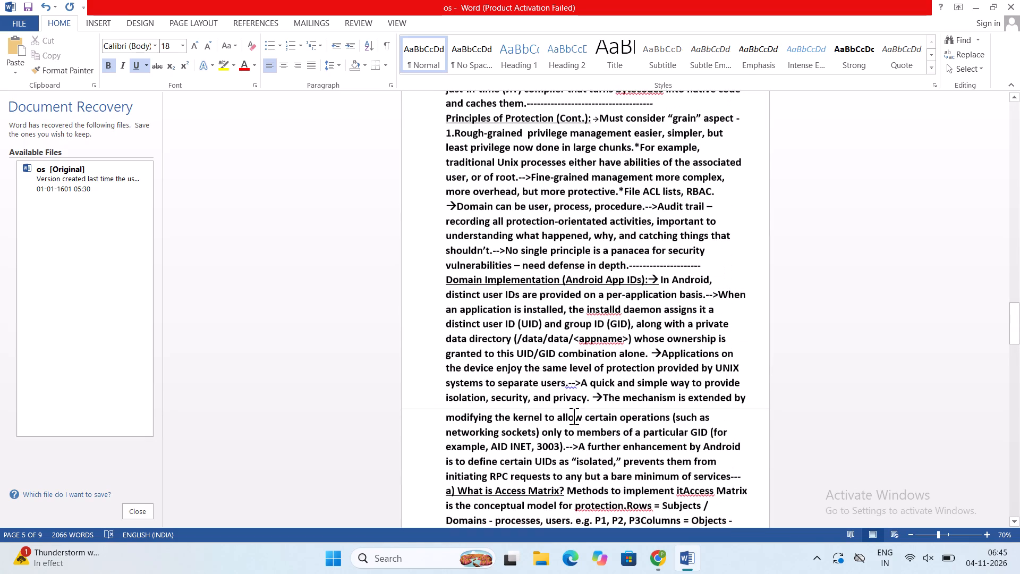
scroll(574, 416, "up", 1)
scroll(574, 416, "down", 2)
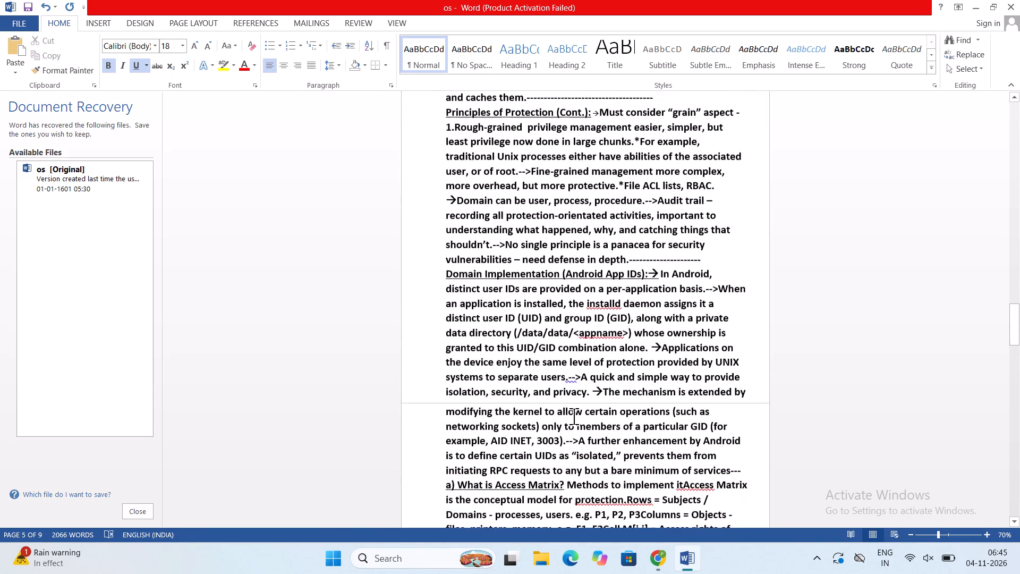
scroll(574, 416, "down", 1)
scroll(574, 416, "up", 1)
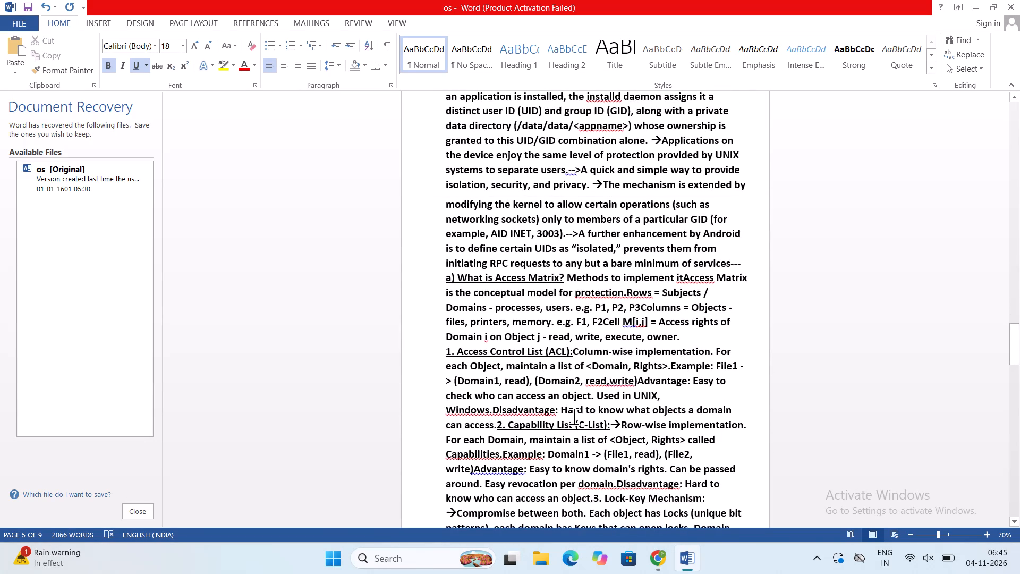
scroll(574, 416, "down", 7)
scroll(574, 416, "up", 3)
scroll(574, 416, "down", 1)
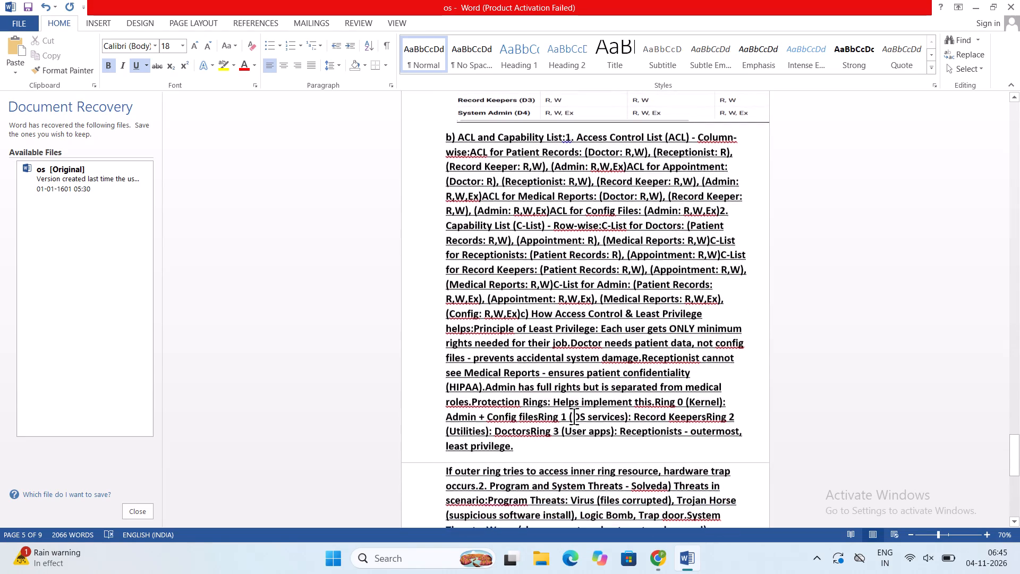
scroll(660, 174, "down", 4)
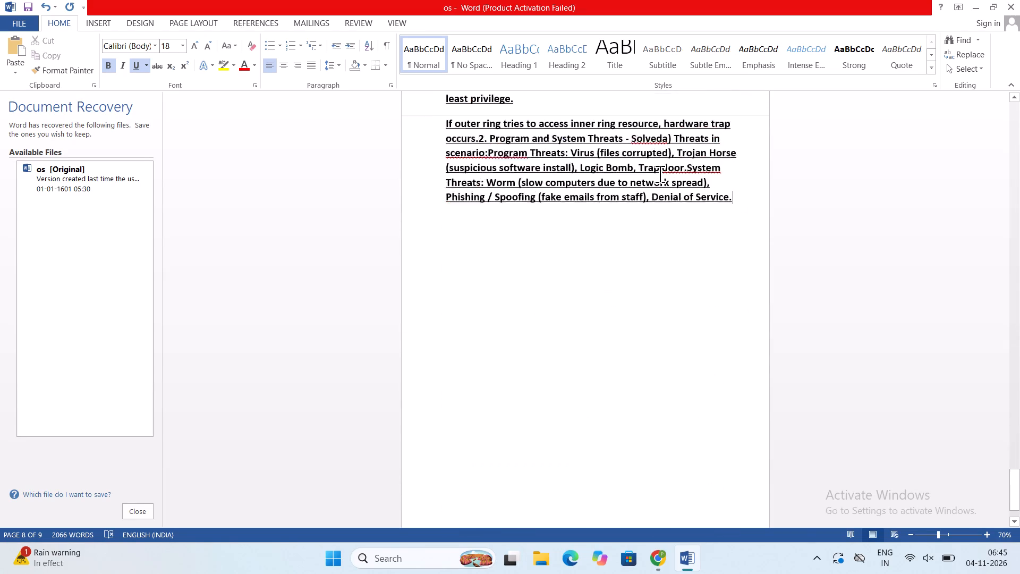
scroll(660, 174, "down", 5)
Remove the underline from all text after the "b) ACL and Capability List:" heading through the end of the document.
scroll(660, 174, "up", 4)
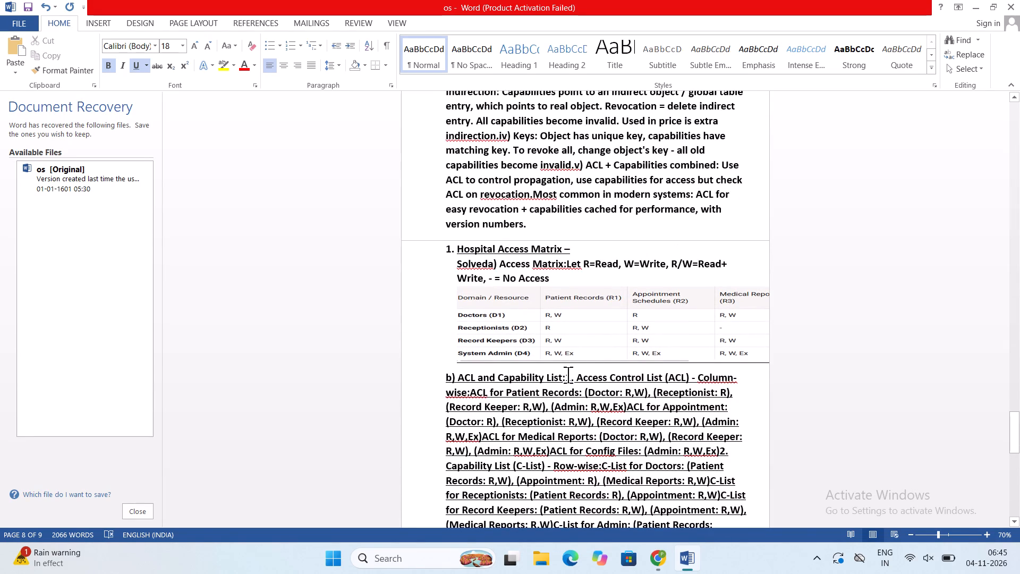
left_click_drag(568, 375, 613, 573)
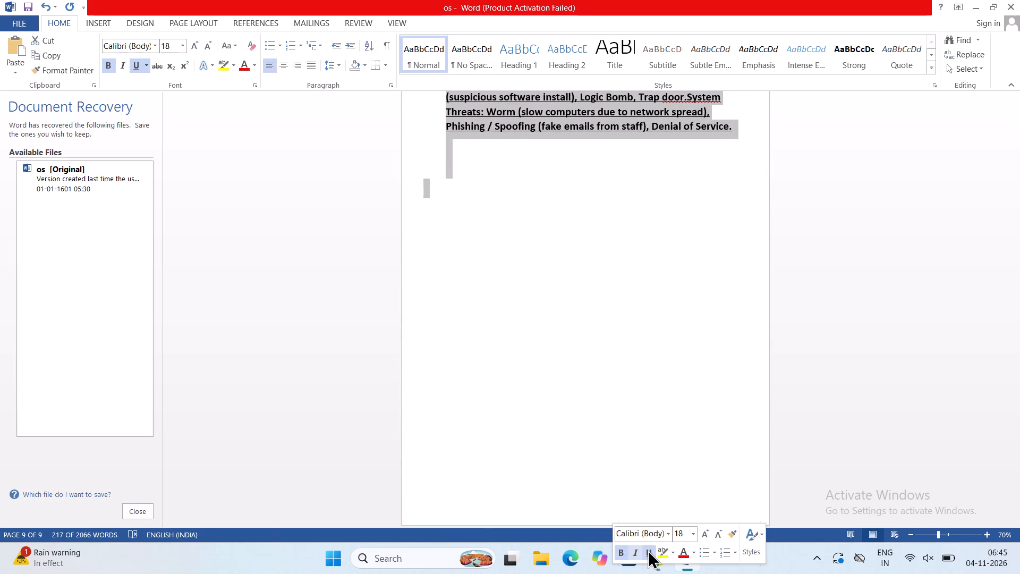
left_click(648, 550)
left_click(646, 226)
Underline the phrase "C-List for Admin" in the capability list text.
scroll(646, 226, "up", 3)
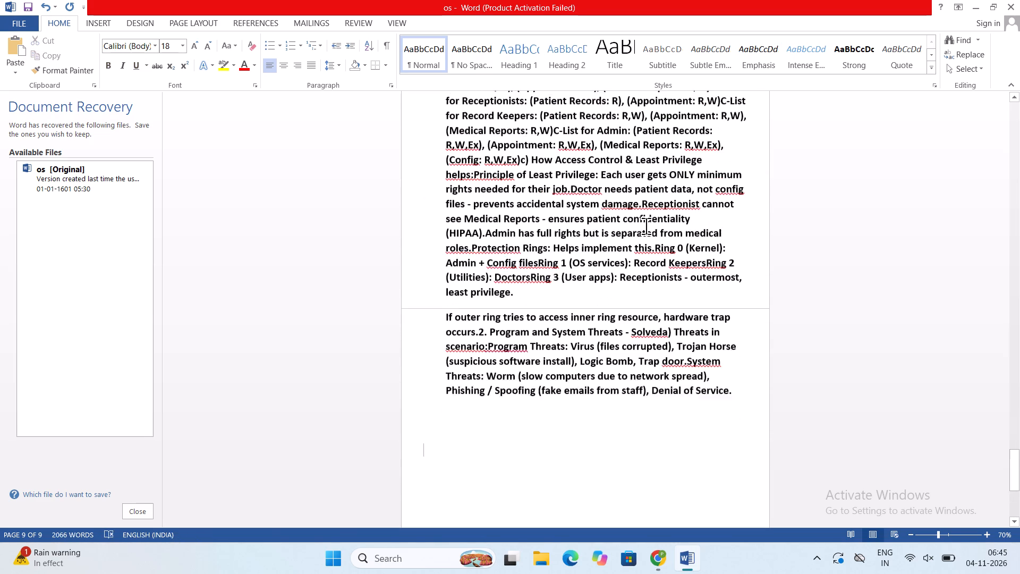
scroll(646, 226, "up", 1)
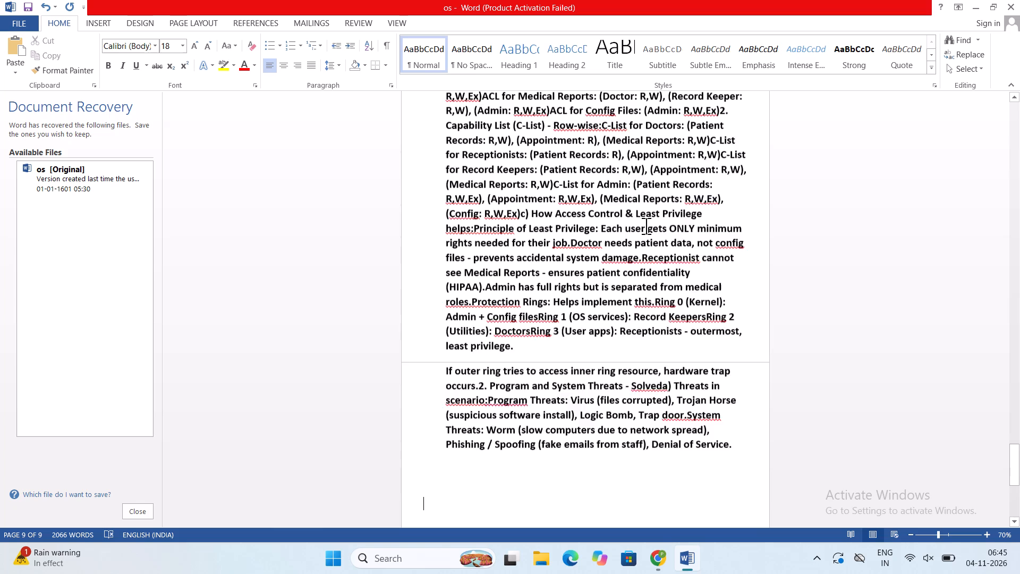
scroll(646, 226, "up", 2)
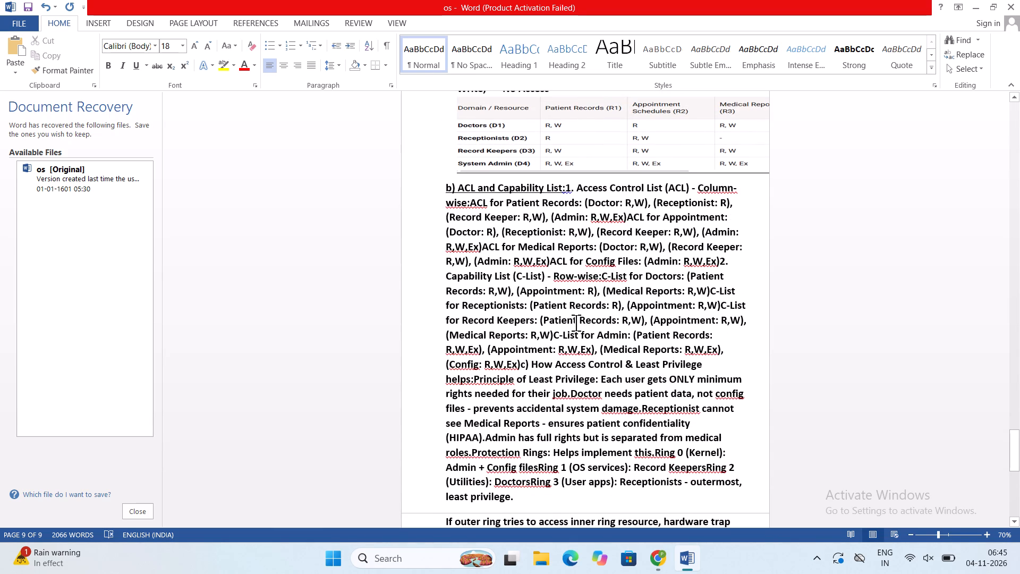
left_click_drag(554, 336, 614, 339)
left_click(651, 325)
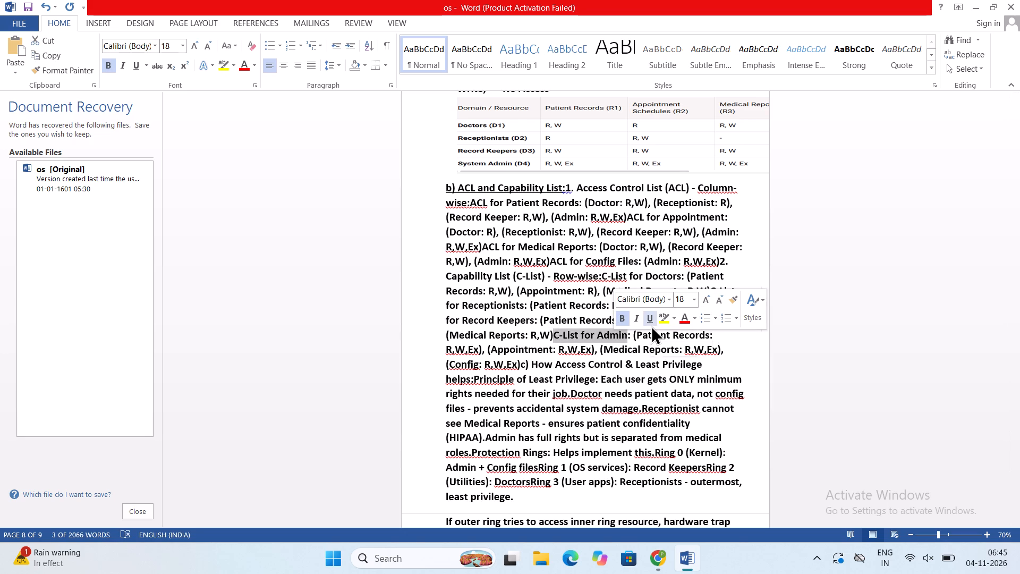
Join the paragraph starting "If outer ring tries to access" to the end of the preceding "least privilege." paragraph.
scroll(617, 398, "down", 1)
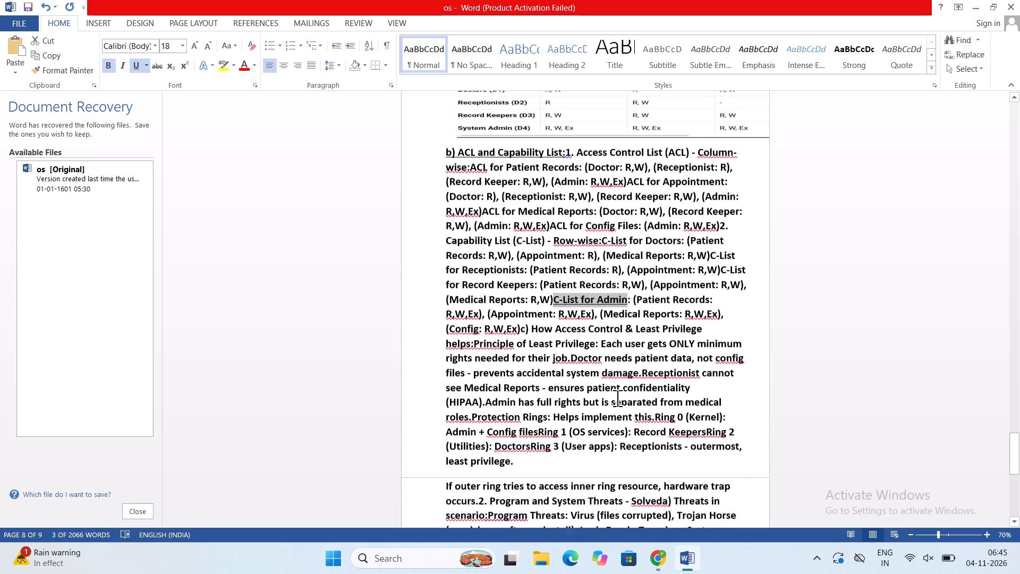
scroll(617, 398, "down", 1)
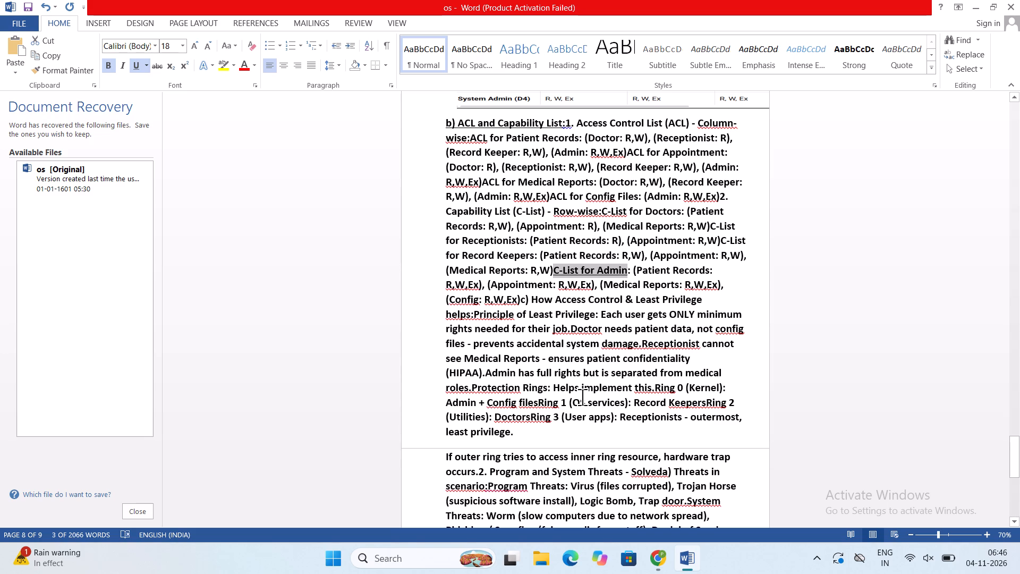
scroll(582, 397, "down", 1)
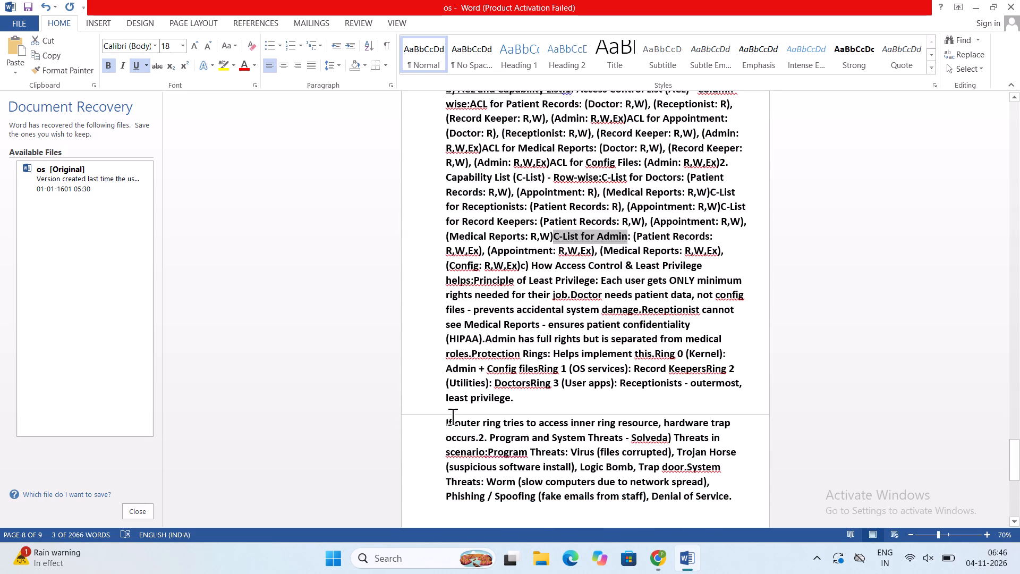
left_click(446, 423)
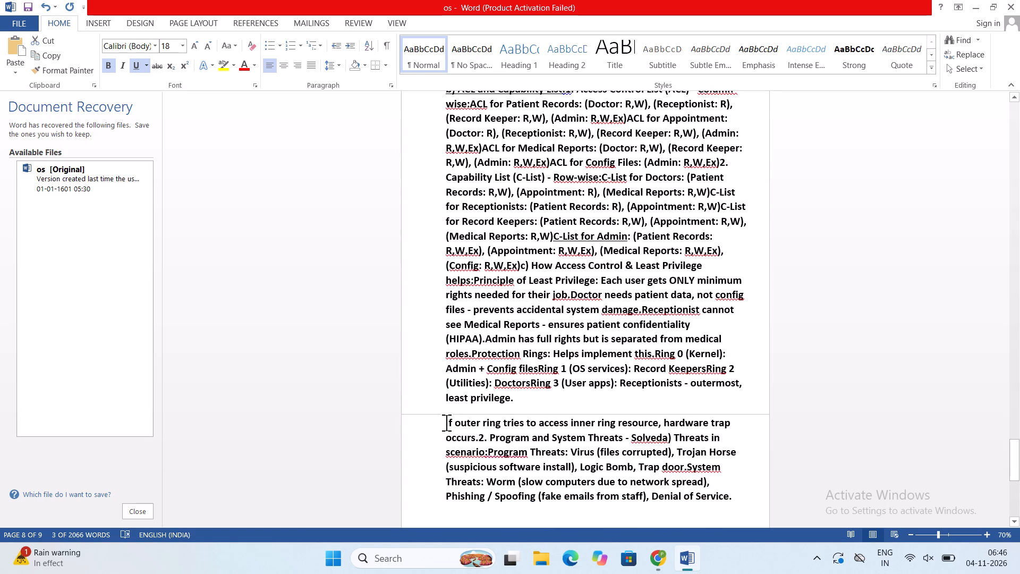
key("BackSpace")
key("BackSpace")
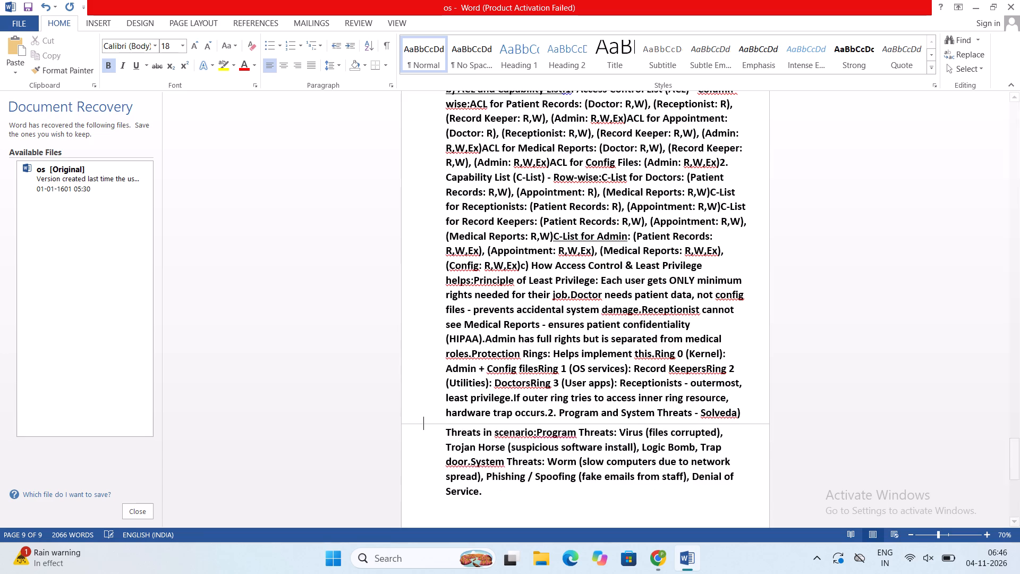
Insert 20 spaces before "2. Program and System Threats" so that it starts on a new line.
left_click(557, 409)
key("Left")
key("Left")
key("space")
key("space")
key("space")
key("space")
key("space")
key("space")
key("space")
key("space")
key("space")
key("space")
key("space")
key("space")
key("space")
key("space")
key("space")
key("space")
key("space")
key("space")
key("space")
key("space")
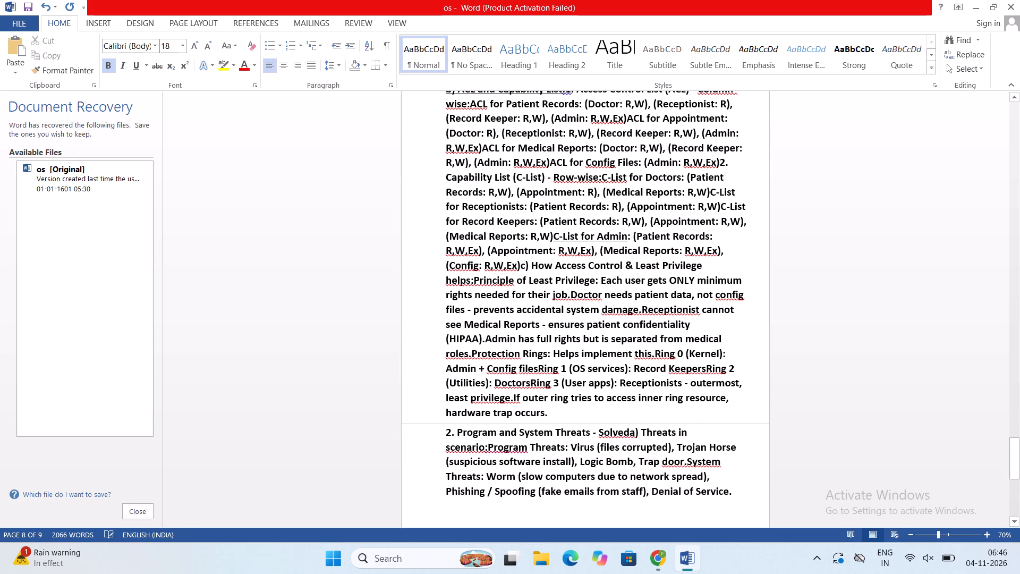
Review the earlier notes from the Hospital Access Matrix back through the access matrix, Java Virtual Machine and General Graph Directory sections.
scroll(557, 409, "up", 4)
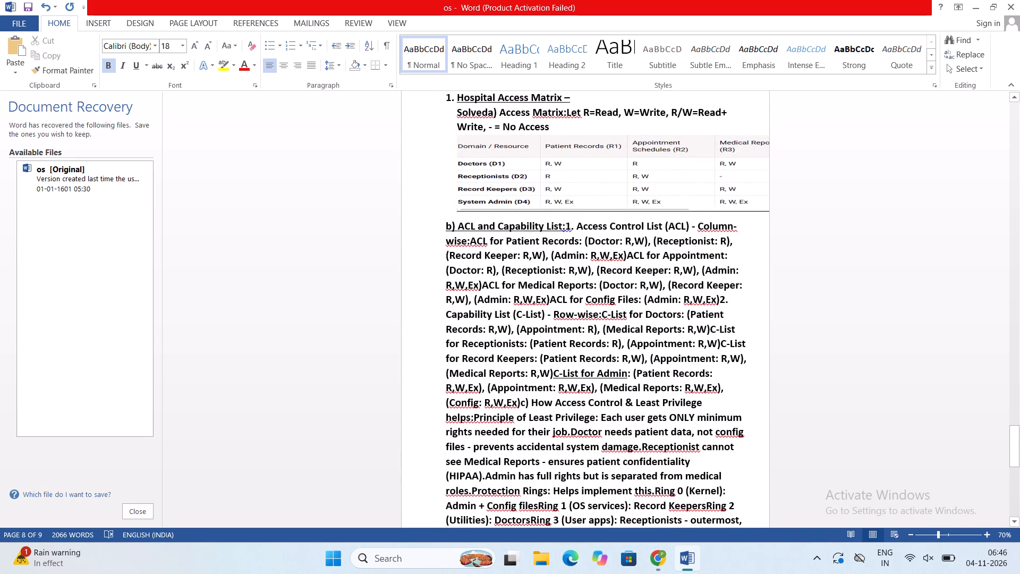
scroll(557, 409, "up", 3)
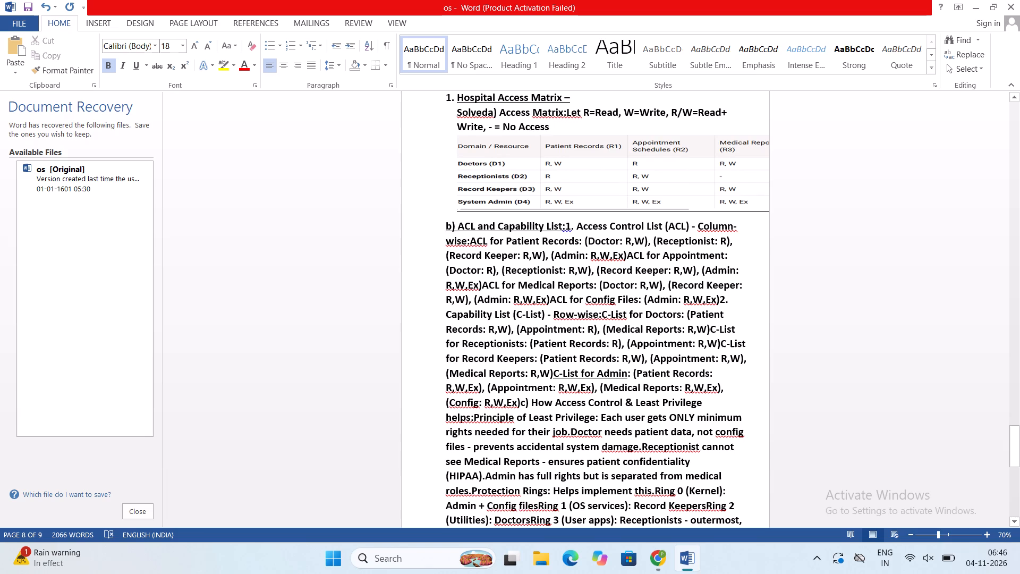
scroll(557, 409, "up", 9)
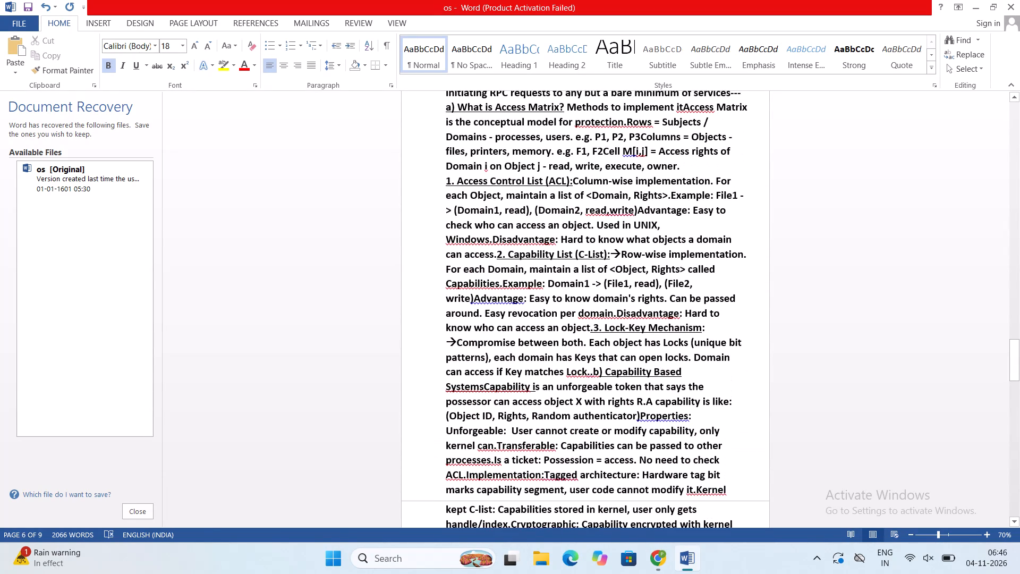
scroll(557, 409, "down", 2)
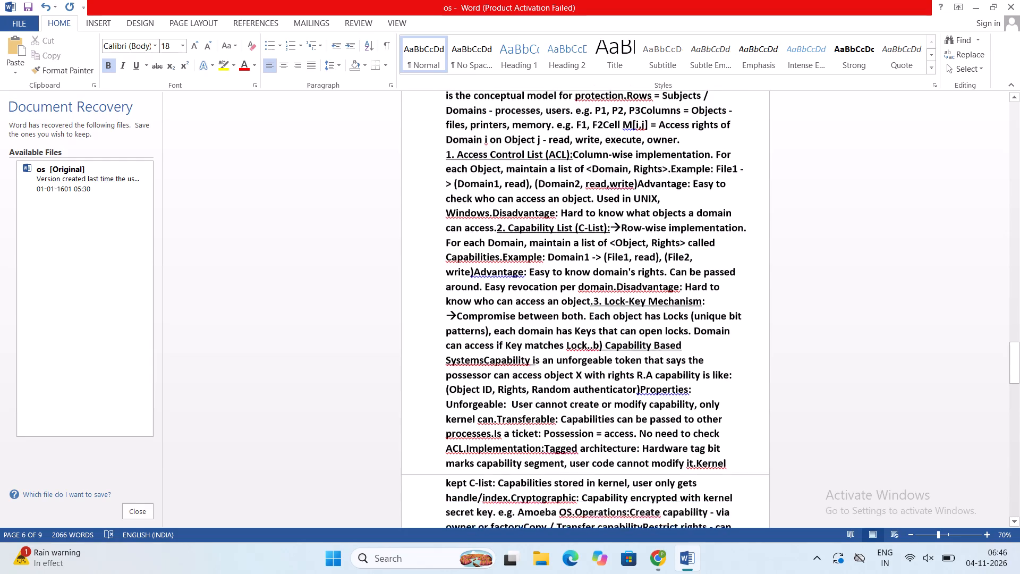
scroll(557, 409, "down", 2)
scroll(557, 409, "up", 1)
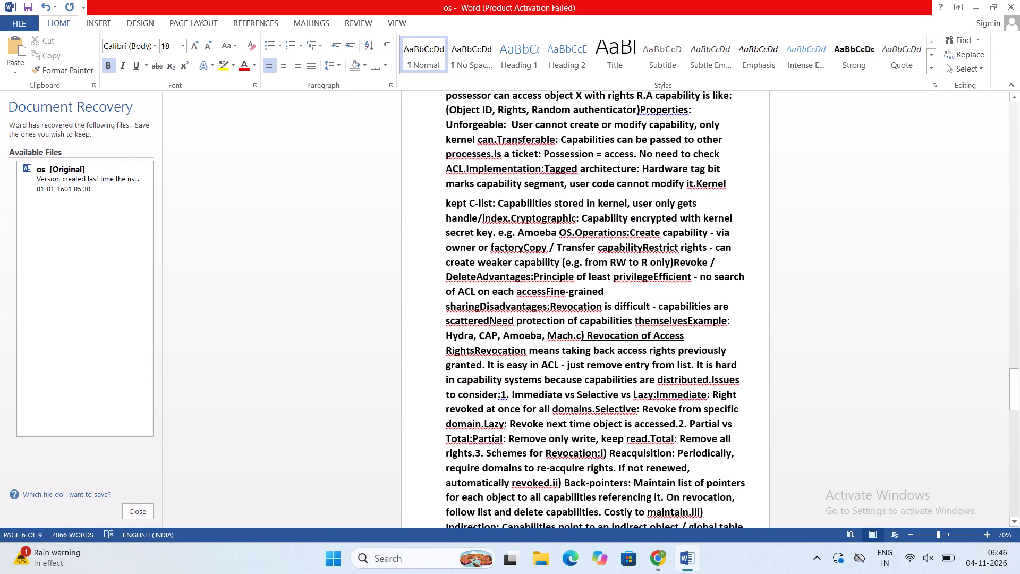
scroll(557, 409, "up", 1)
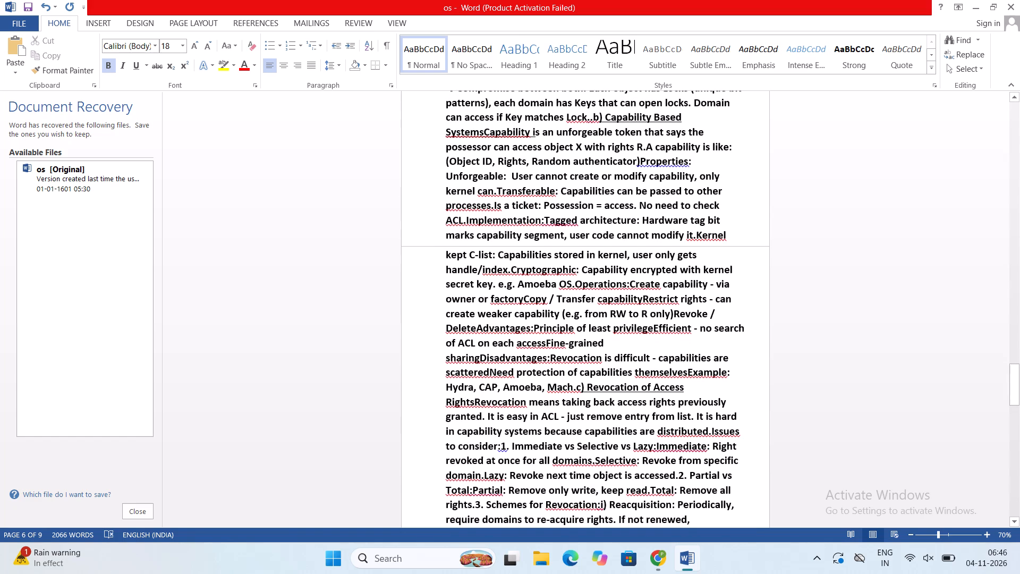
scroll(557, 409, "up", 7)
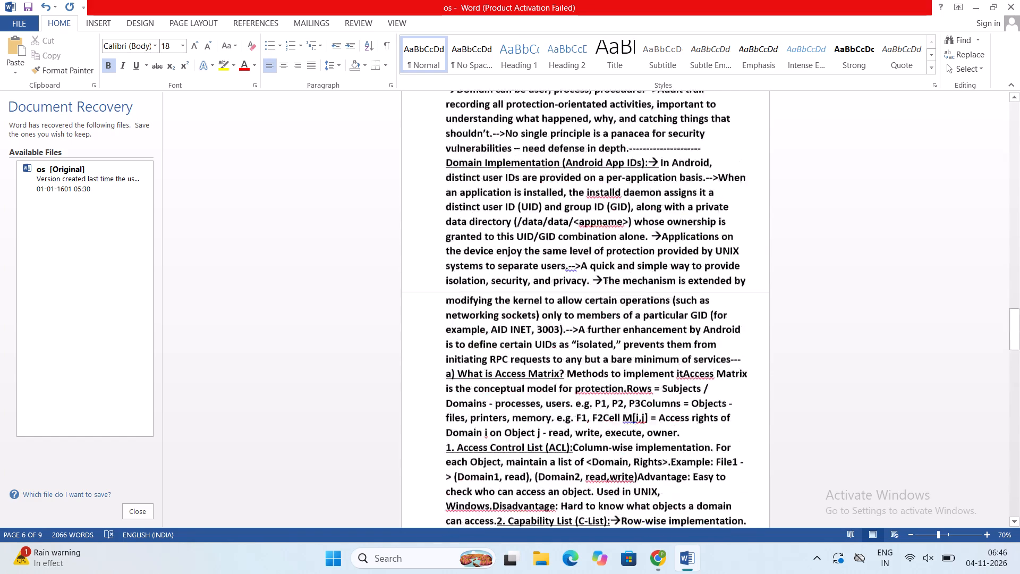
scroll(557, 409, "up", 1)
scroll(557, 409, "down", 3)
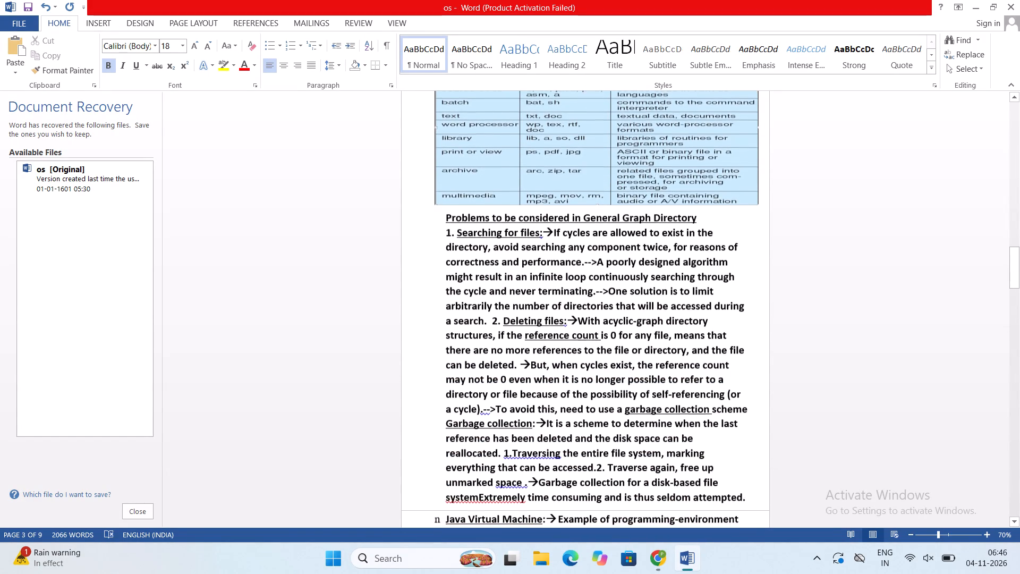
scroll(557, 409, "down", 3)
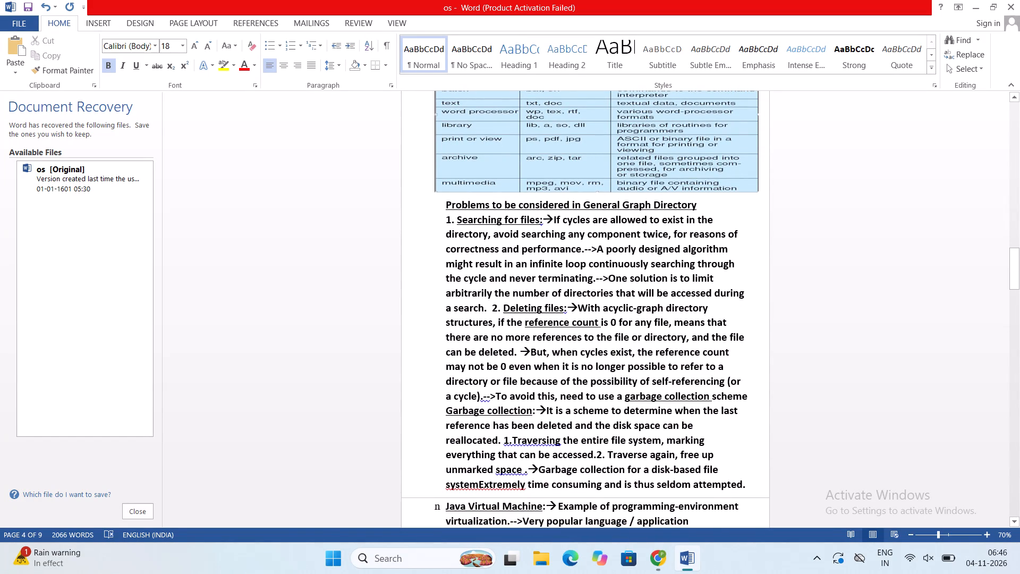
scroll(557, 409, "down", 3)
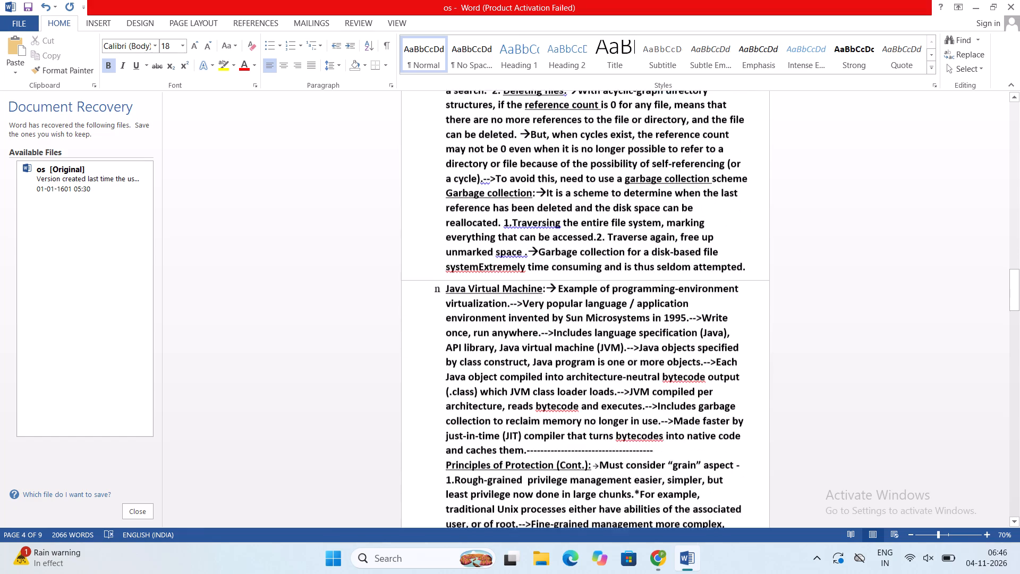
scroll(557, 409, "down", 2)
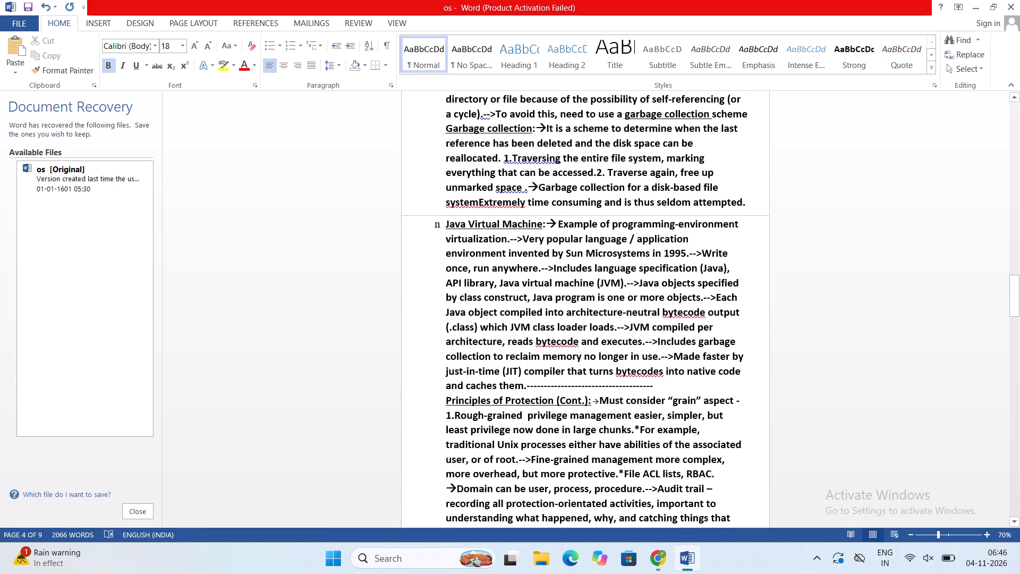
scroll(557, 409, "down", 1)
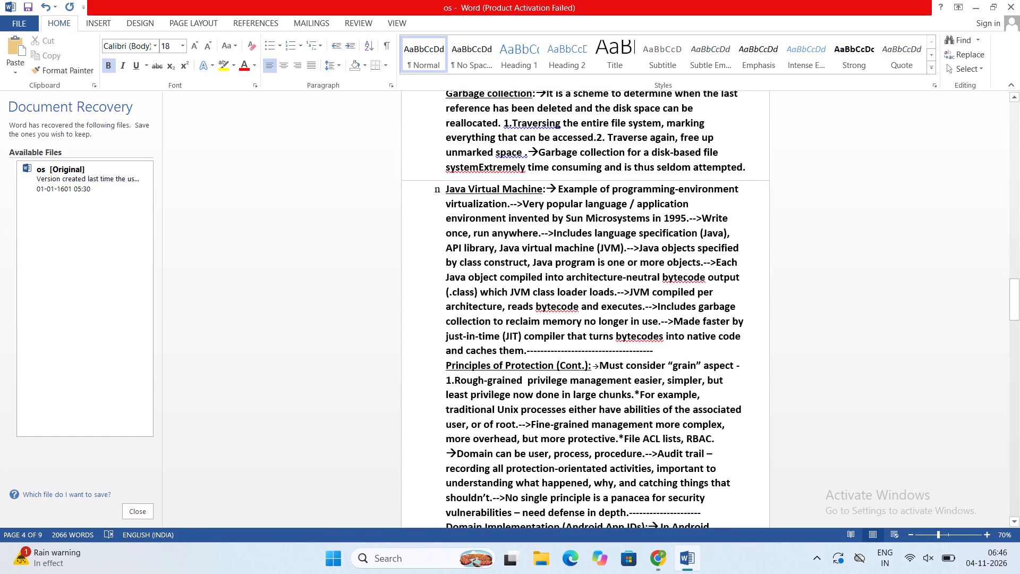
scroll(557, 409, "down", 1)
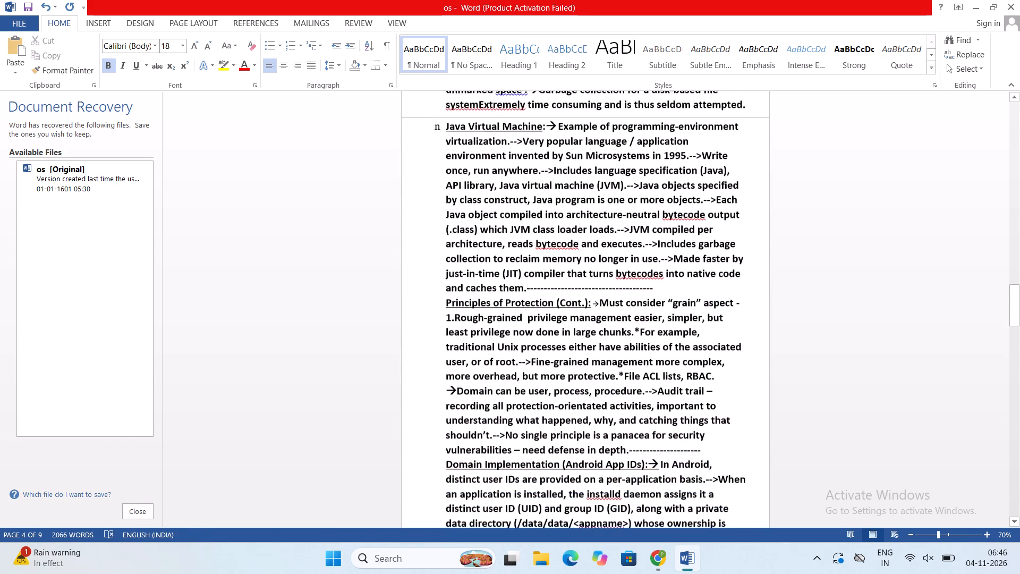
Underline the heading text "2. Program and System Threats" at the start of the last section of the notes.
scroll(557, 409, "down", 4)
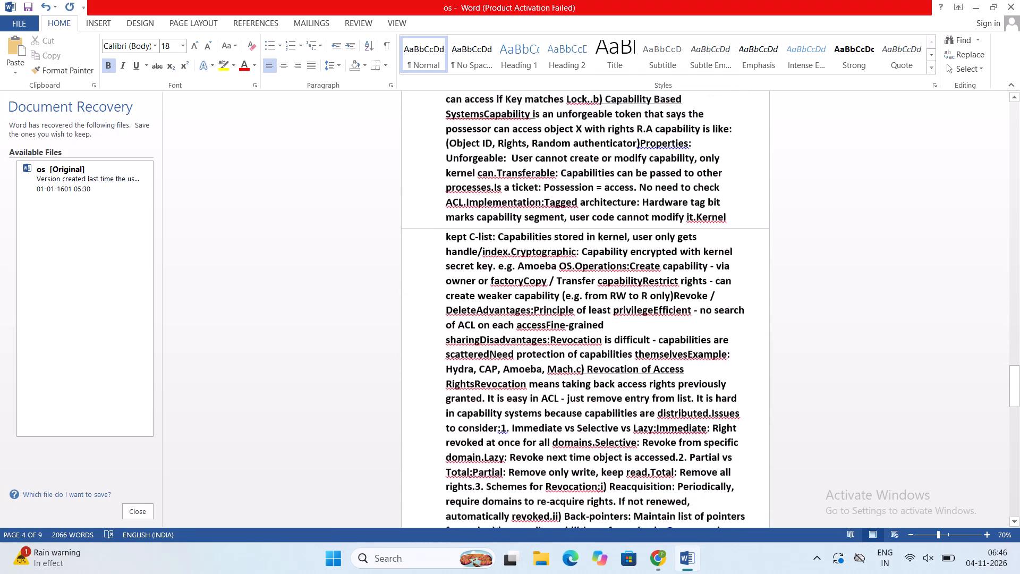
scroll(557, 409, "down", 2)
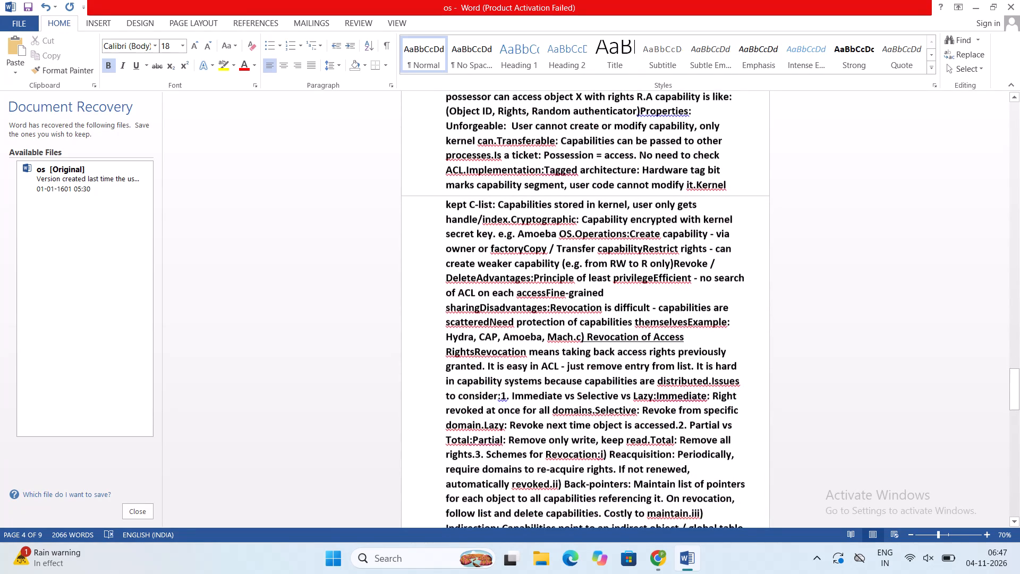
scroll(557, 409, "down", 2)
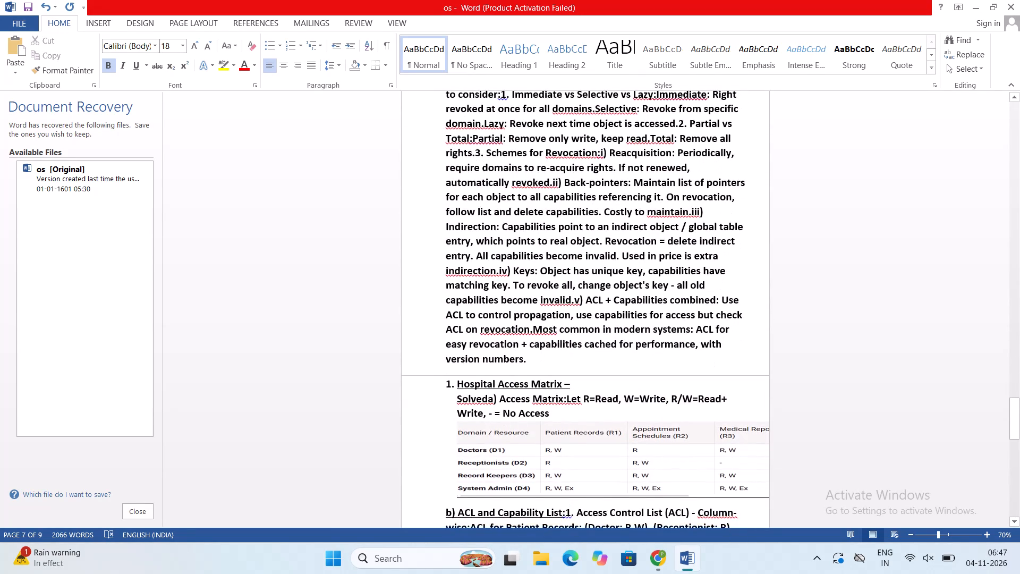
scroll(557, 409, "down", 7)
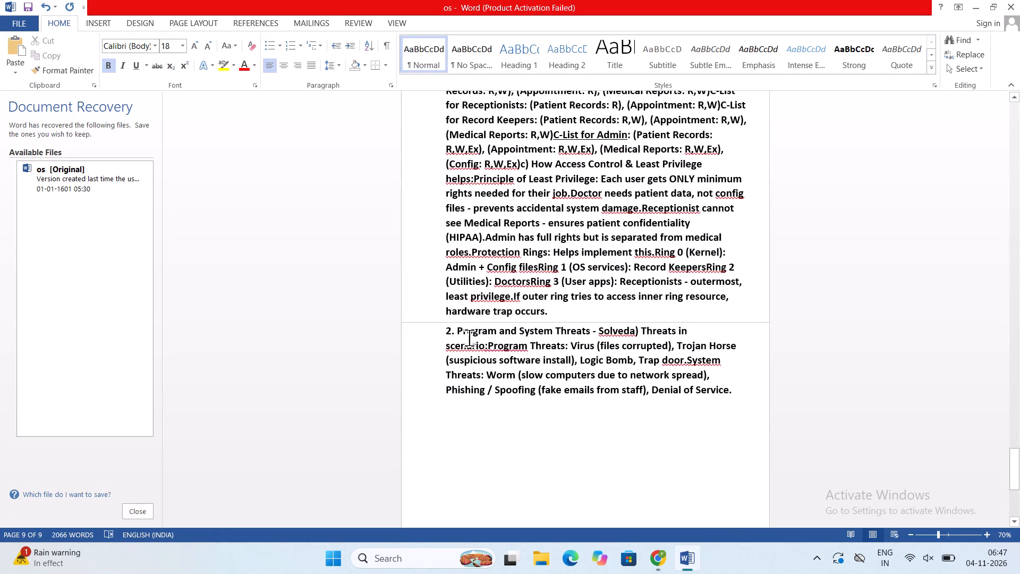
left_click_drag(447, 332, 582, 330)
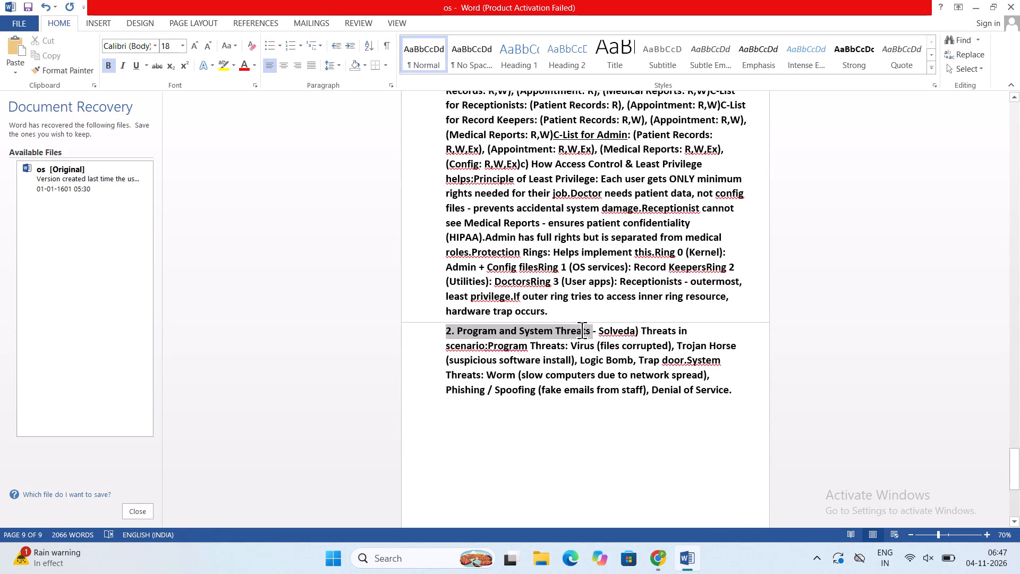
left_click_drag(582, 330, 583, 330)
left_click(619, 314)
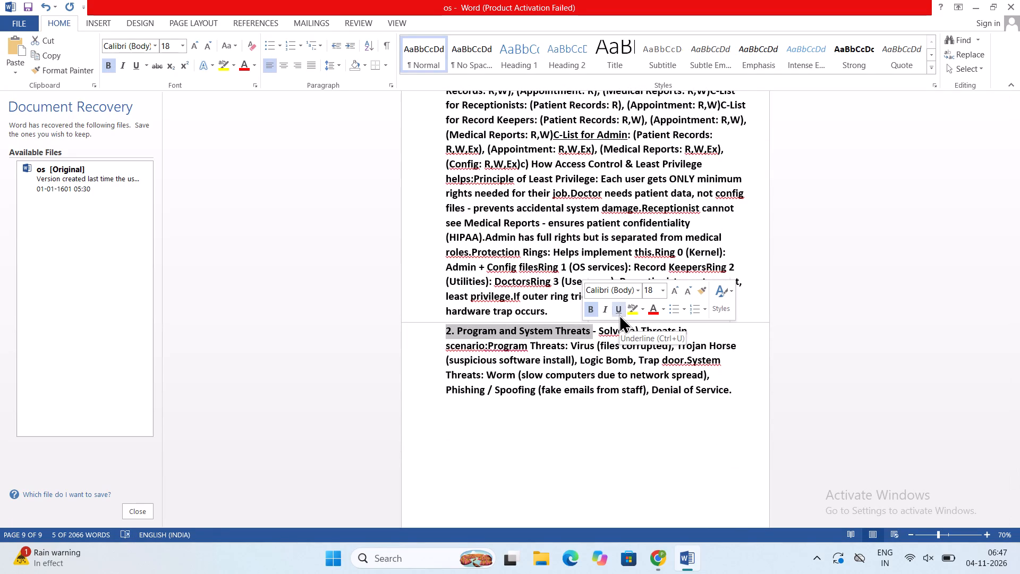
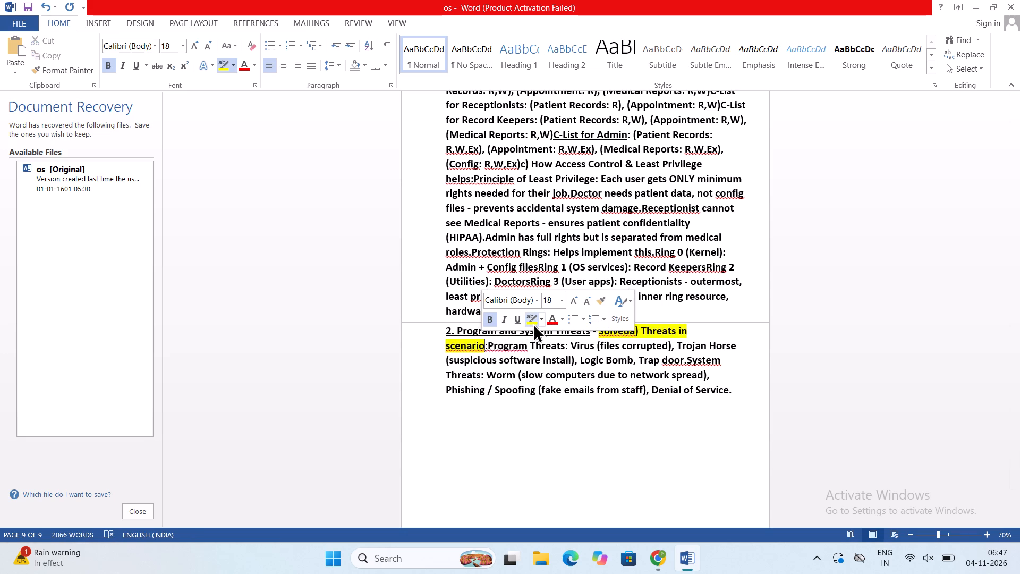
Turn off the highlighter and underline the highlighted text "Solveda) Threats in scenario" in the Program and System Threats heading.
left_click(533, 323)
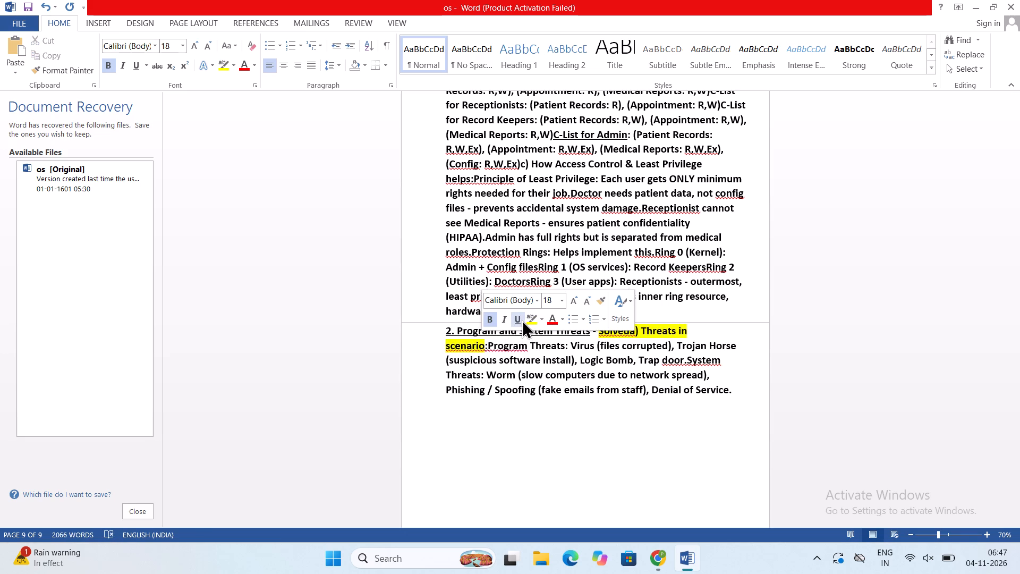
left_click(518, 319)
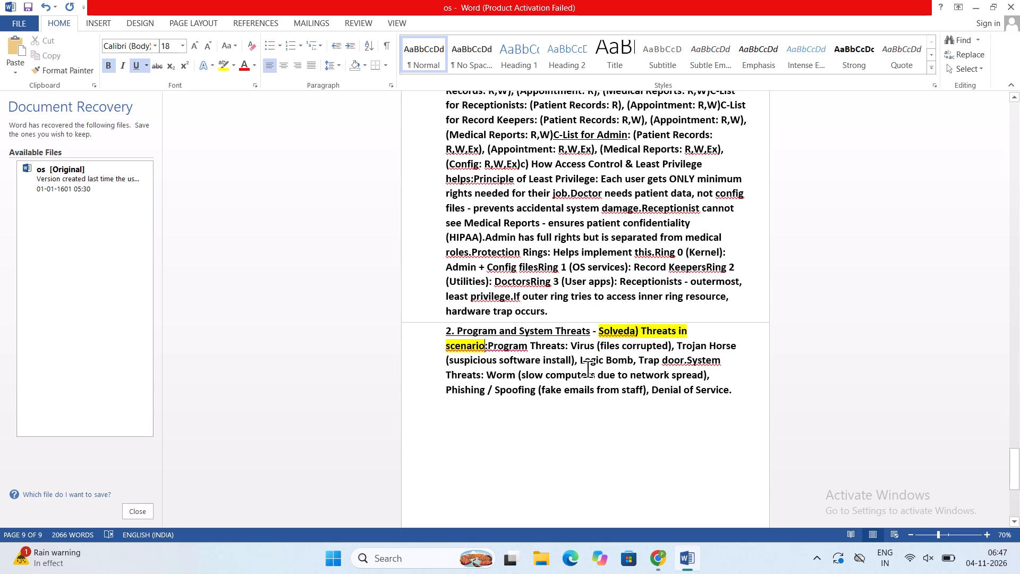
left_click_drag(600, 333, 500, 341)
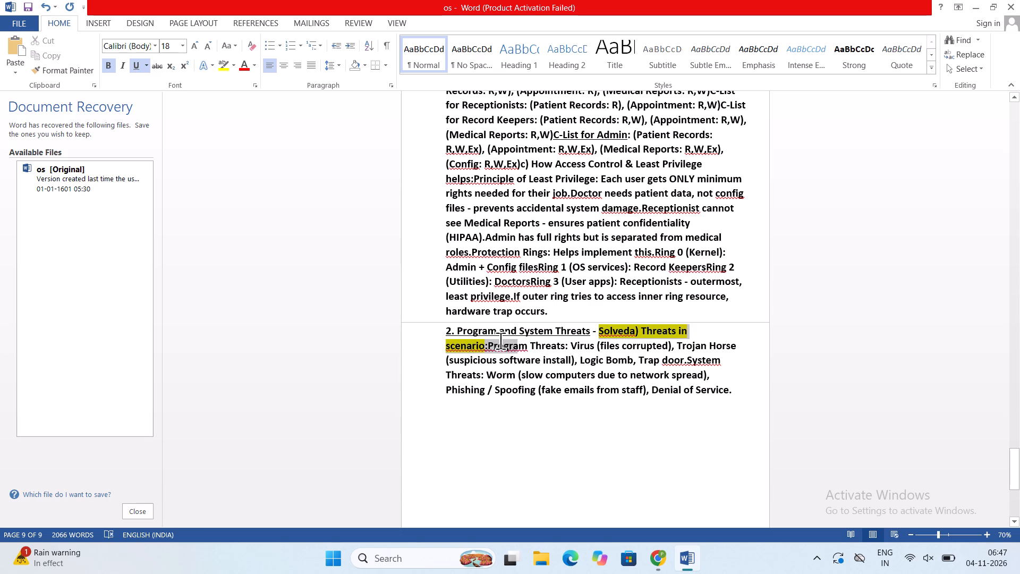
Select the highlighted phrase "Solveda) Threats in scenario" following the "2. Program and System Threats" heading.
left_click_drag(500, 341, 484, 348)
left_click_drag(484, 348, 486, 348)
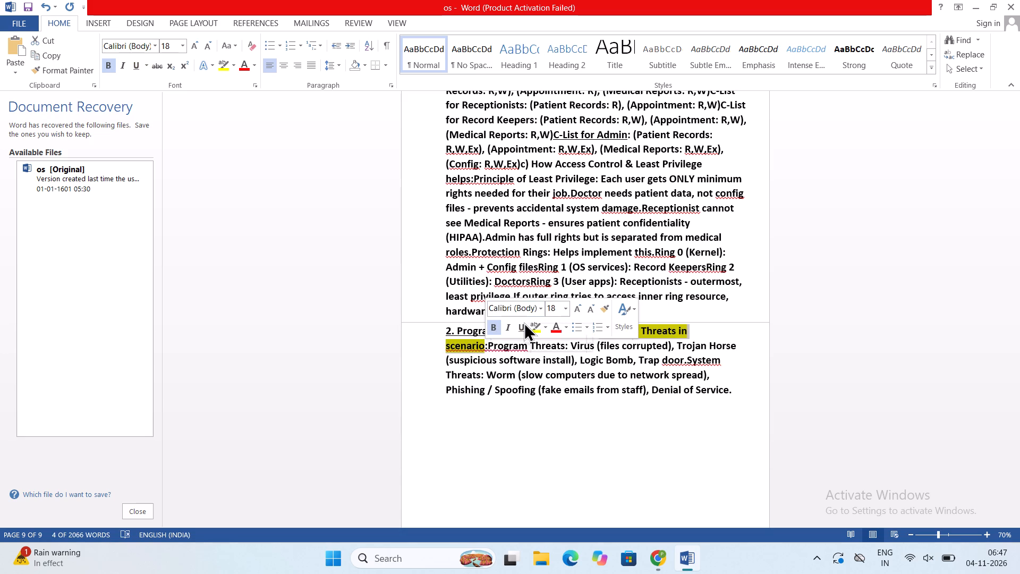
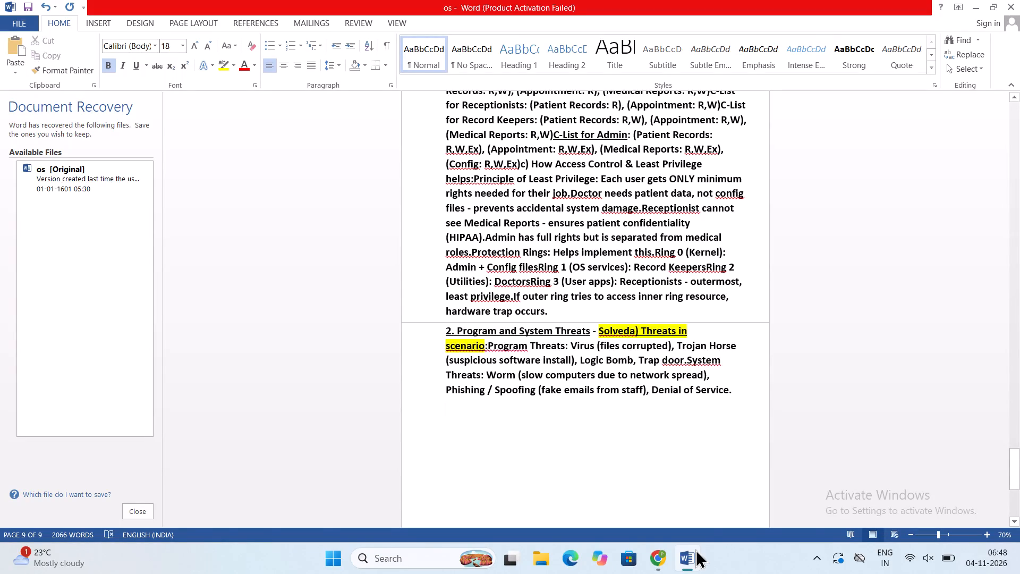
Paste the copied heading "b) Trojan vs Virus vs Worm:" after "Denial of Service." at the end of the notes.
left_click(737, 386)
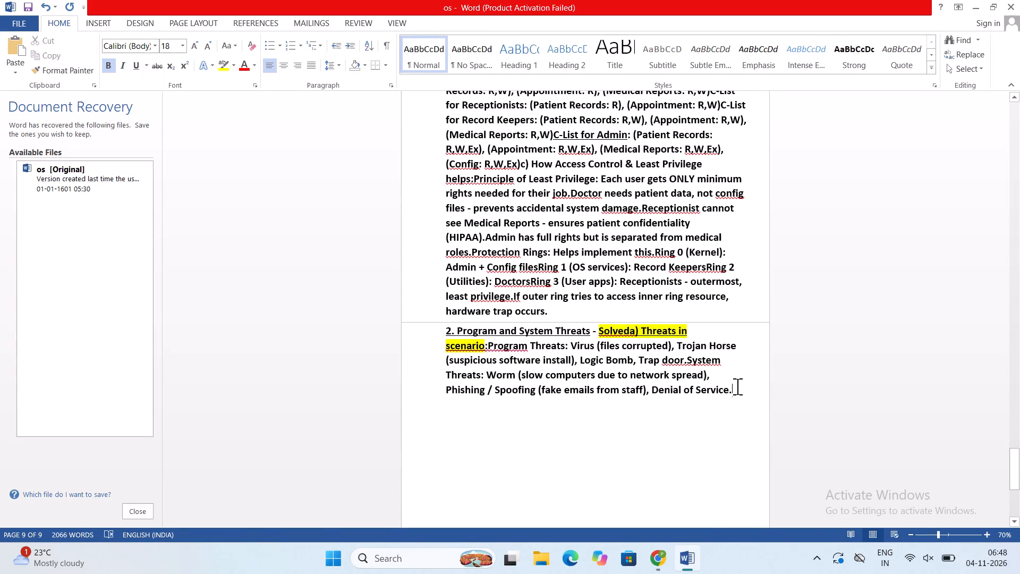
key("ctrl+v")
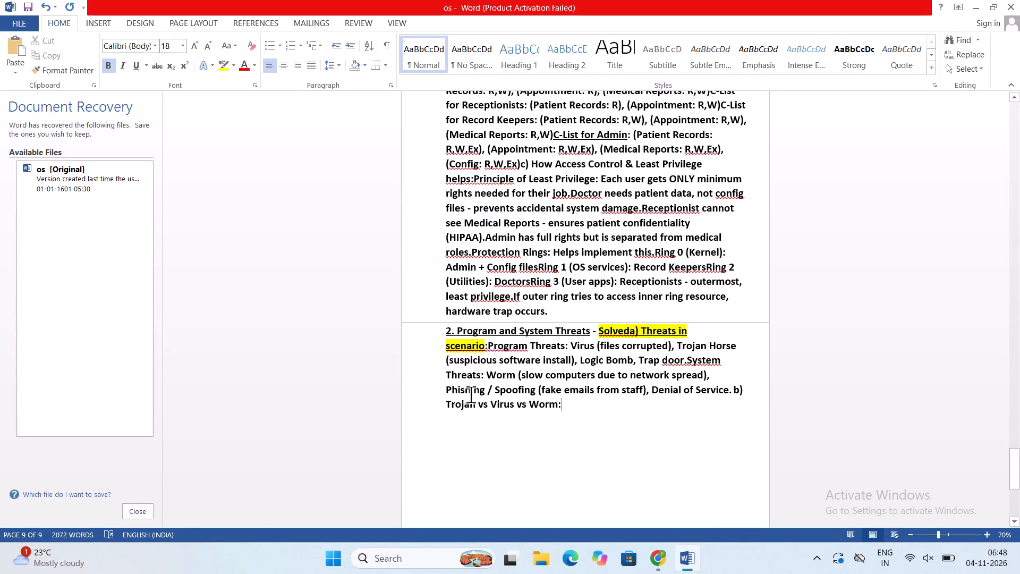
Insert 20 spaces before "b) Trojan vs Virus vs Worm:" so that it starts on a new line.
left_click(735, 389)
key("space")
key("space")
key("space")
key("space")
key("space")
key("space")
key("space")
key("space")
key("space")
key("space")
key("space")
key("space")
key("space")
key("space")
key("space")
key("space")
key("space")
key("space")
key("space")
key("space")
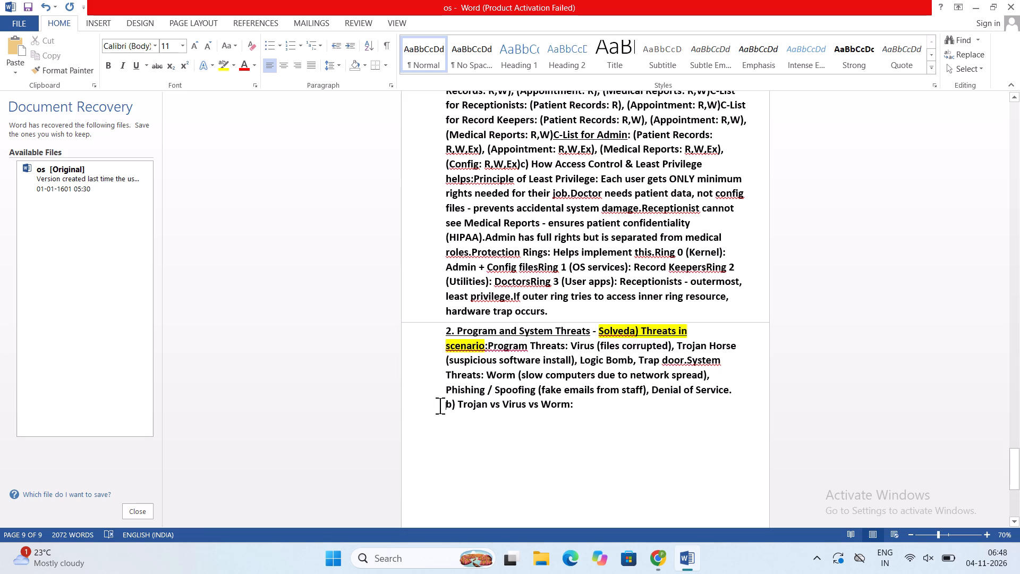
Underline the heading "b) Trojan vs Virus vs Worm:".
left_click_drag(440, 406, 577, 410)
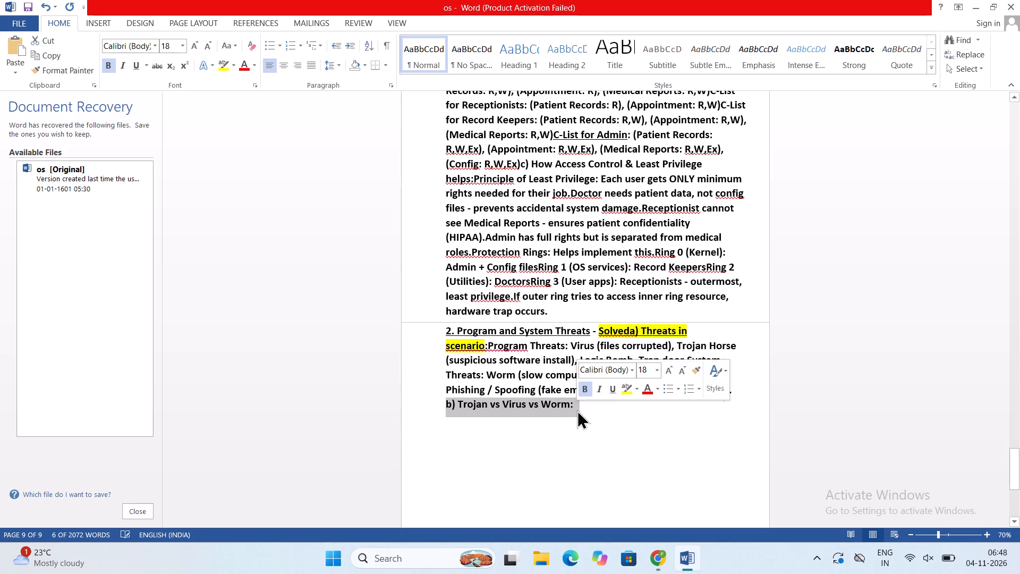
left_click(614, 388)
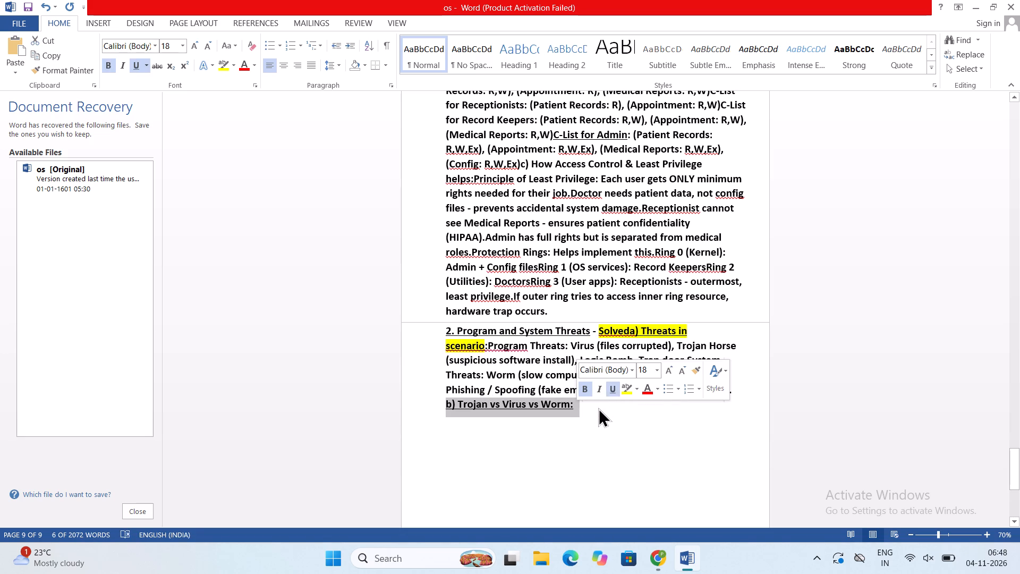
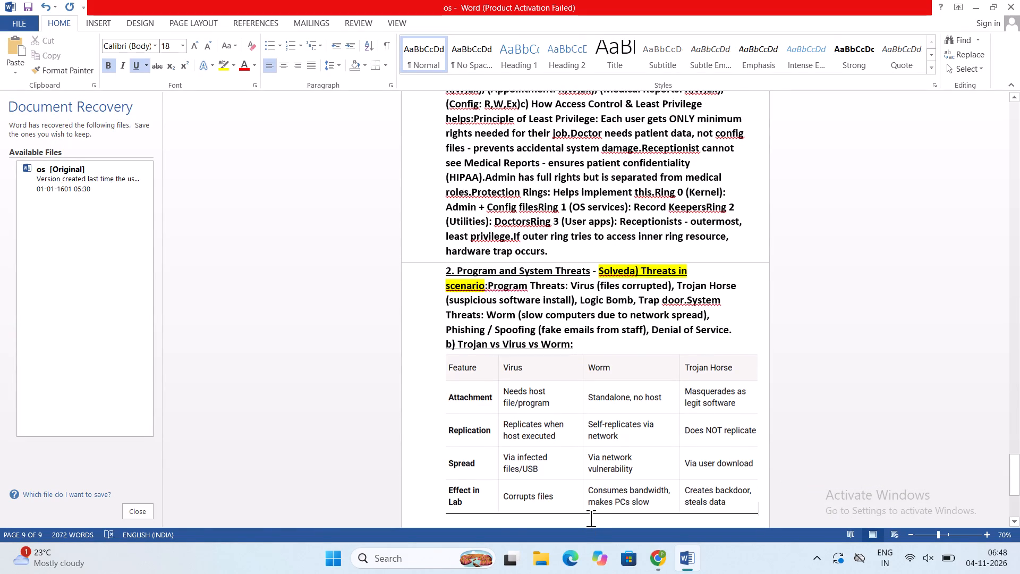
Shrink the Trojan vs Virus vs Worm comparison table picture vertically to about three quarters of its height, keeping its width.
left_click(599, 482)
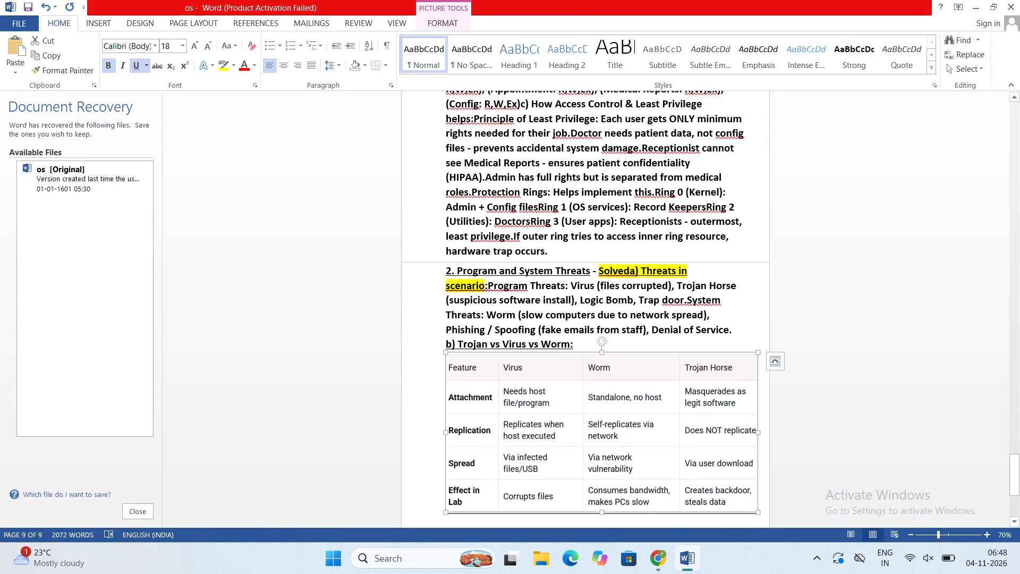
left_click(602, 511)
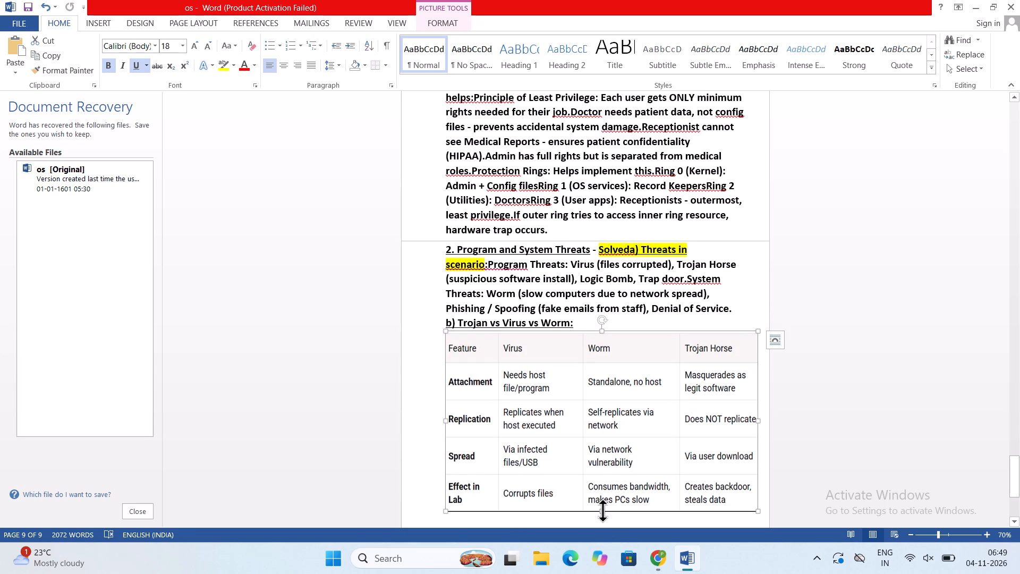
left_click_drag(602, 513, 598, 450)
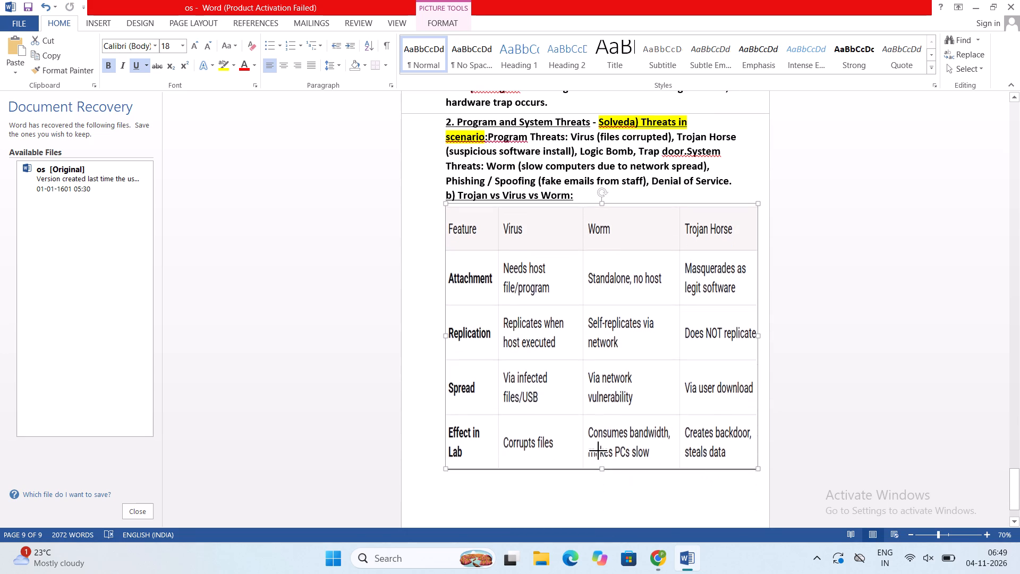
left_click_drag(598, 450, 596, 318)
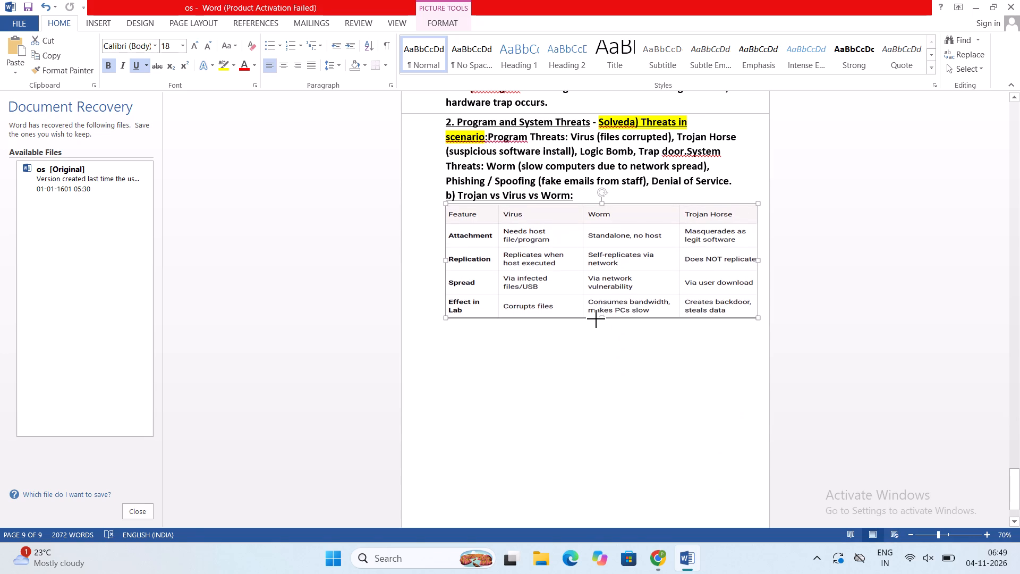
left_click_drag(596, 318, 599, 324)
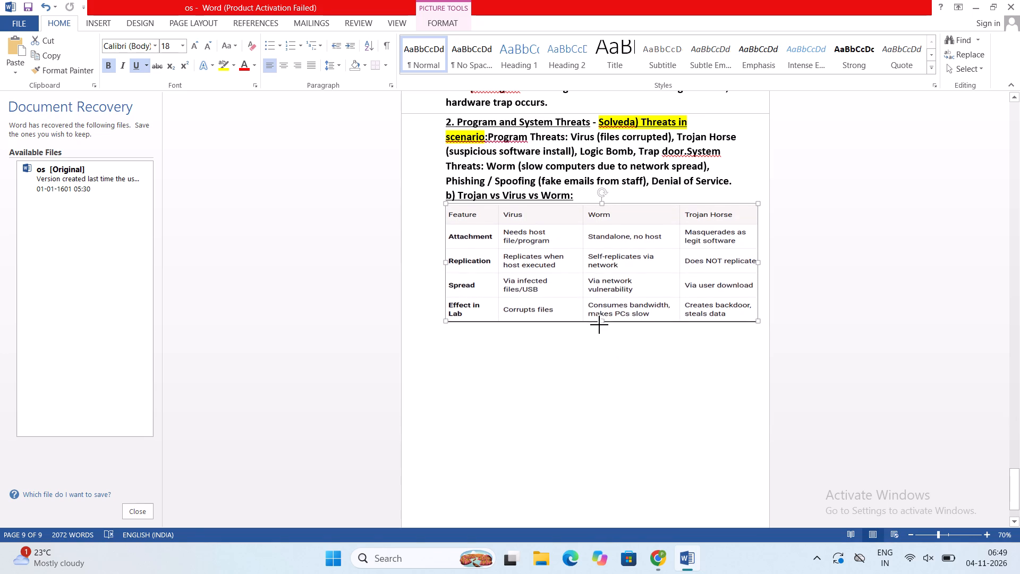
left_click_drag(599, 324, 599, 326)
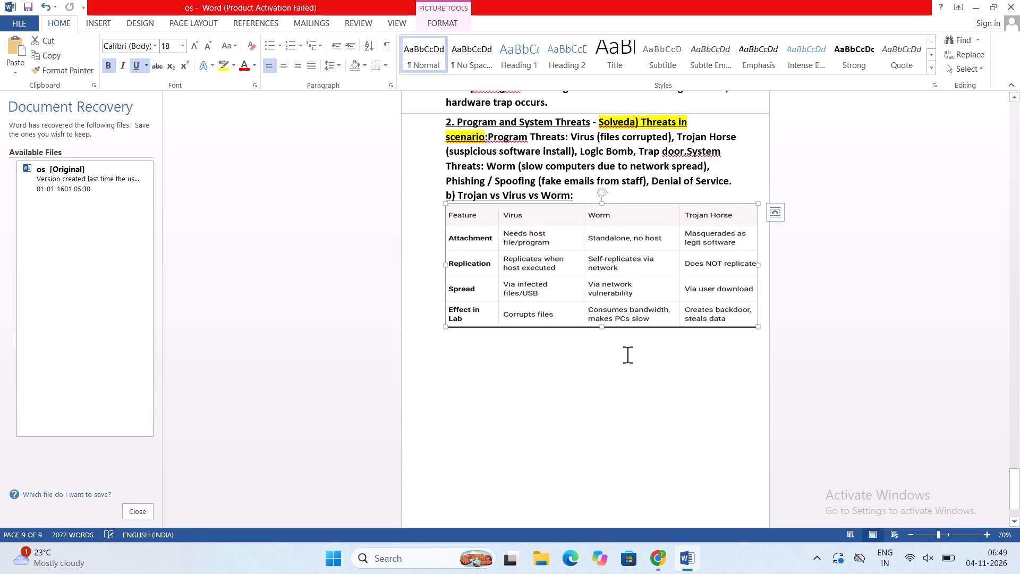
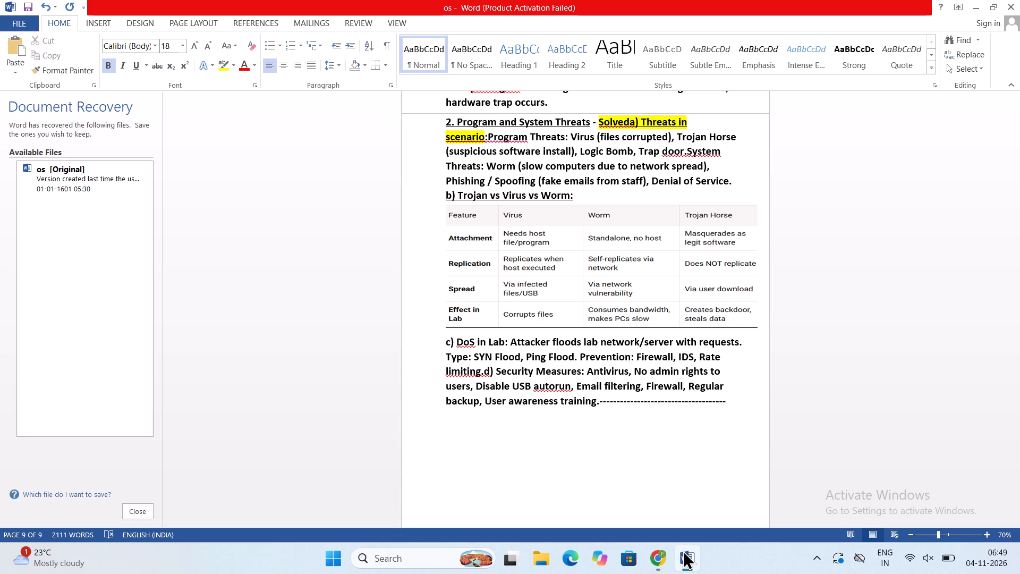
Paste the copied "3. System and Network Security - Examination Portal" answer below the dashed line at the end of the document.
key("ctrl+v")
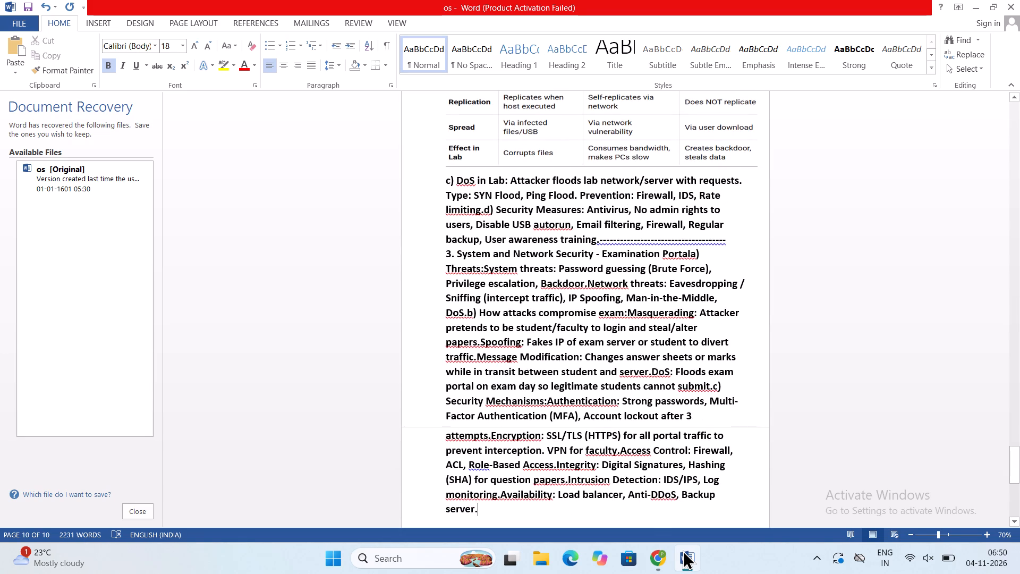
scroll(683, 550, "up", 2)
scroll(715, 324, "up", 1)
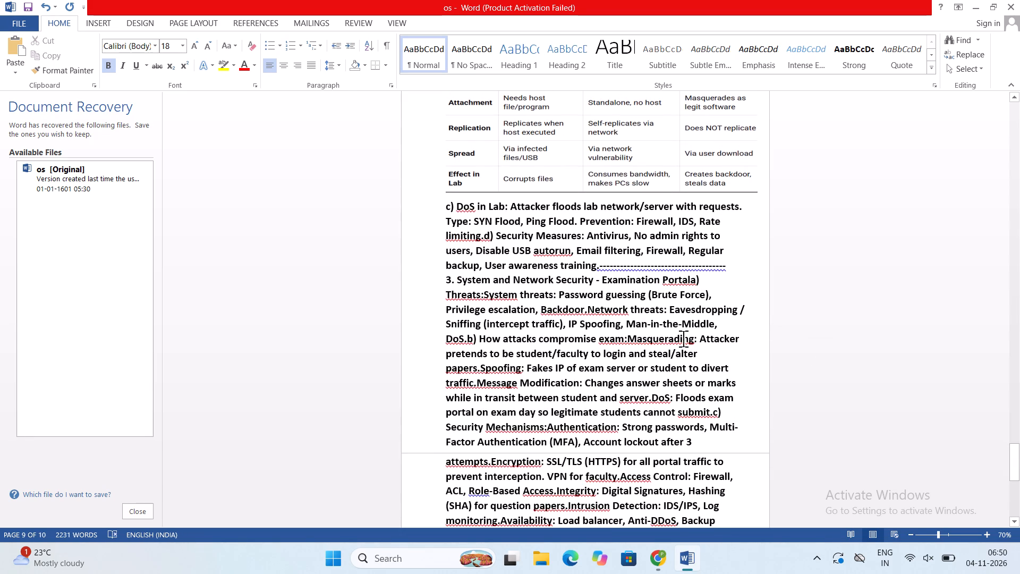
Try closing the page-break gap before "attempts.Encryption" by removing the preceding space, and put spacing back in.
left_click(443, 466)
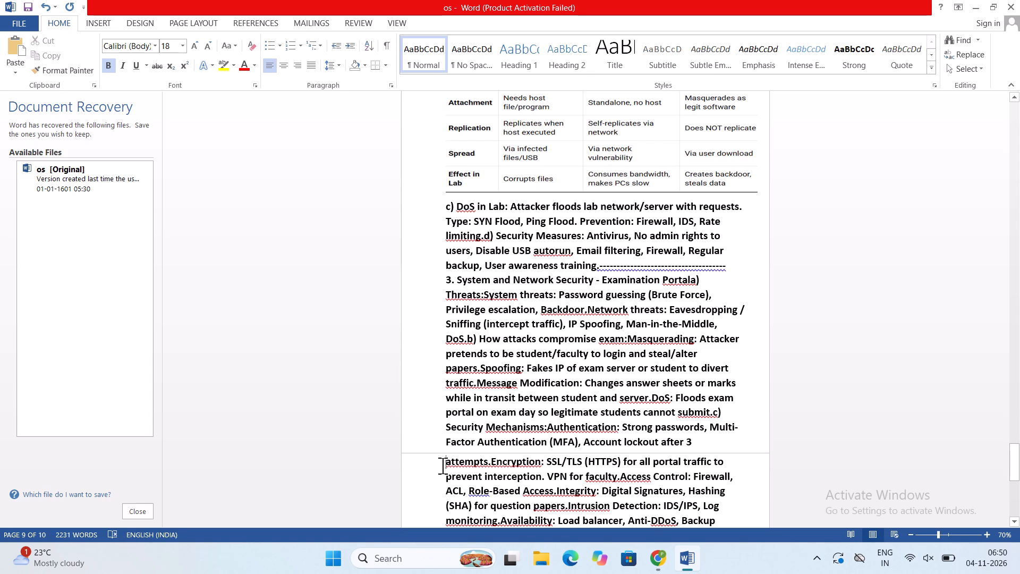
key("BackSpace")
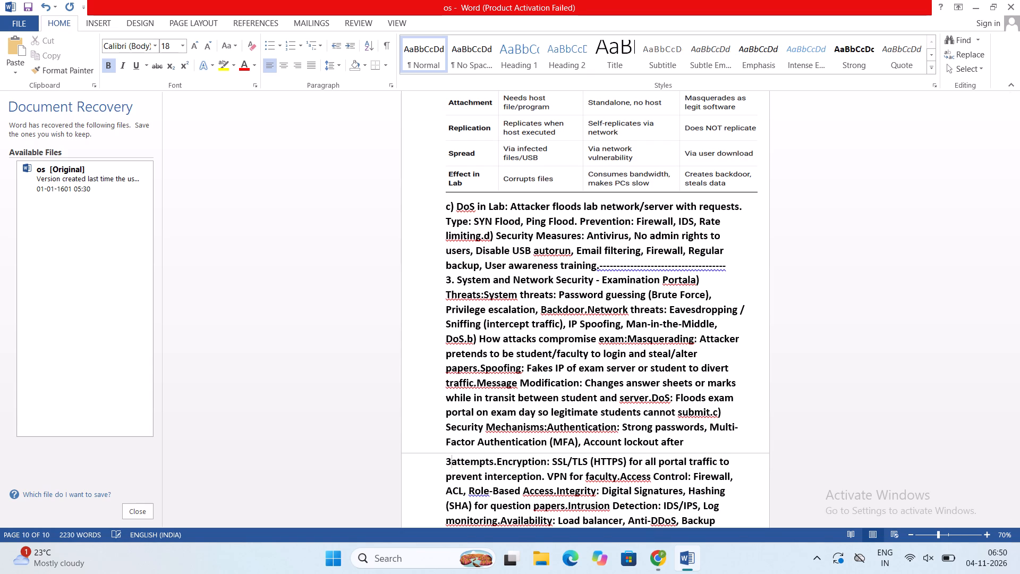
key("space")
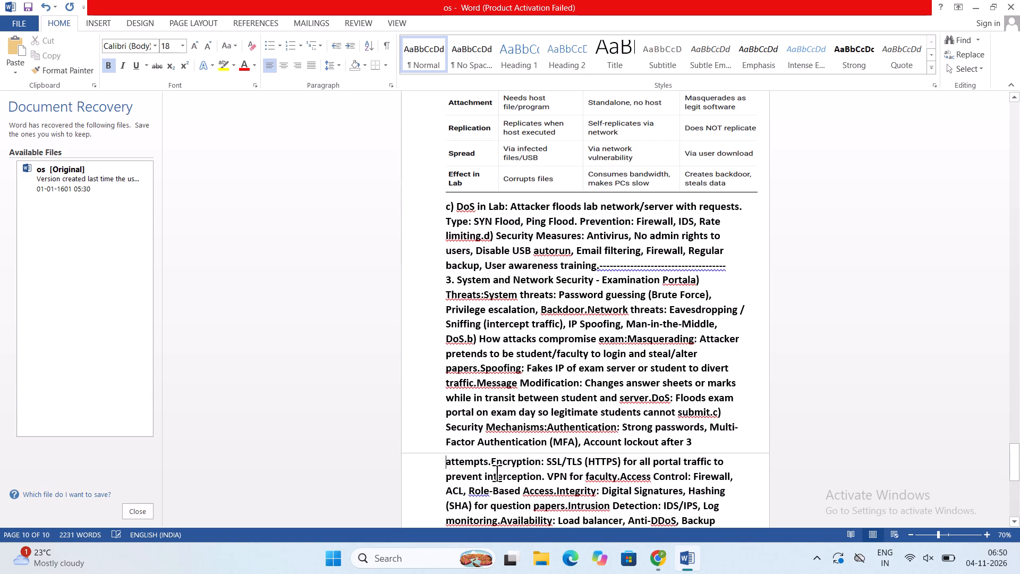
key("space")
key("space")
Review the notes from the last page back to Unit-4, checking the access matrix, protection, Java Virtual Machine and directory sections for removable content.
scroll(546, 465, "up", 6)
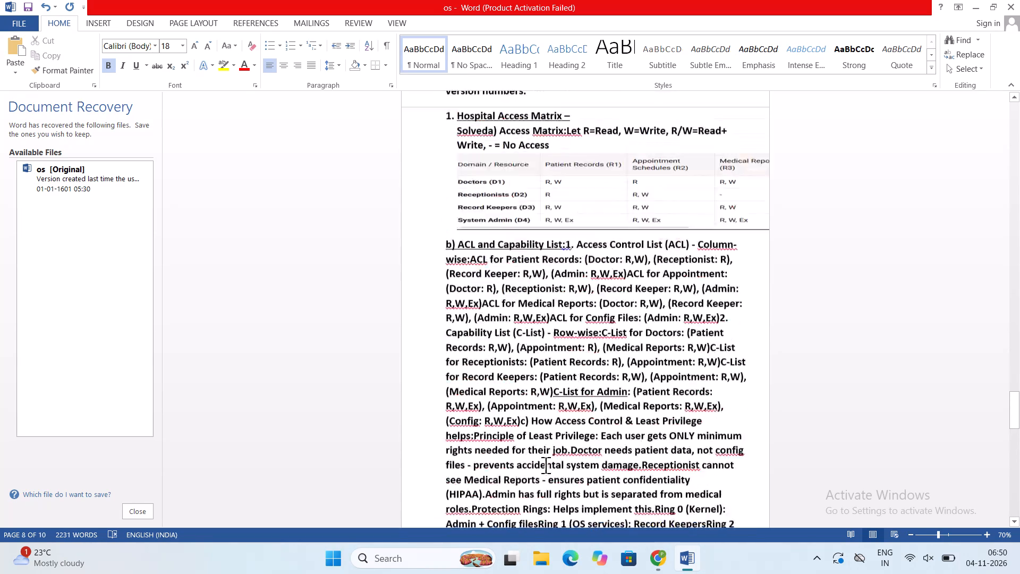
scroll(546, 465, "up", 2)
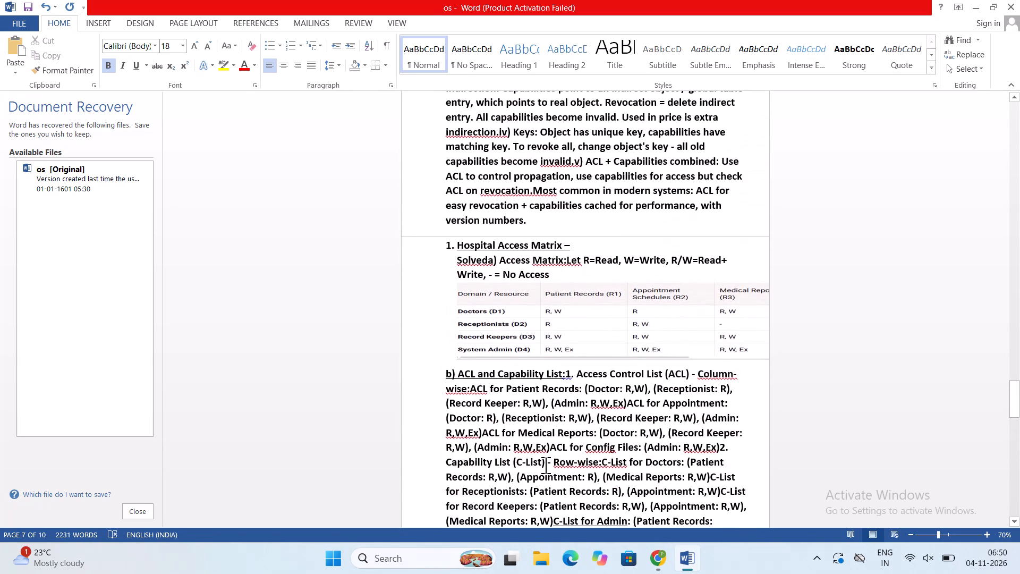
scroll(546, 465, "up", 4)
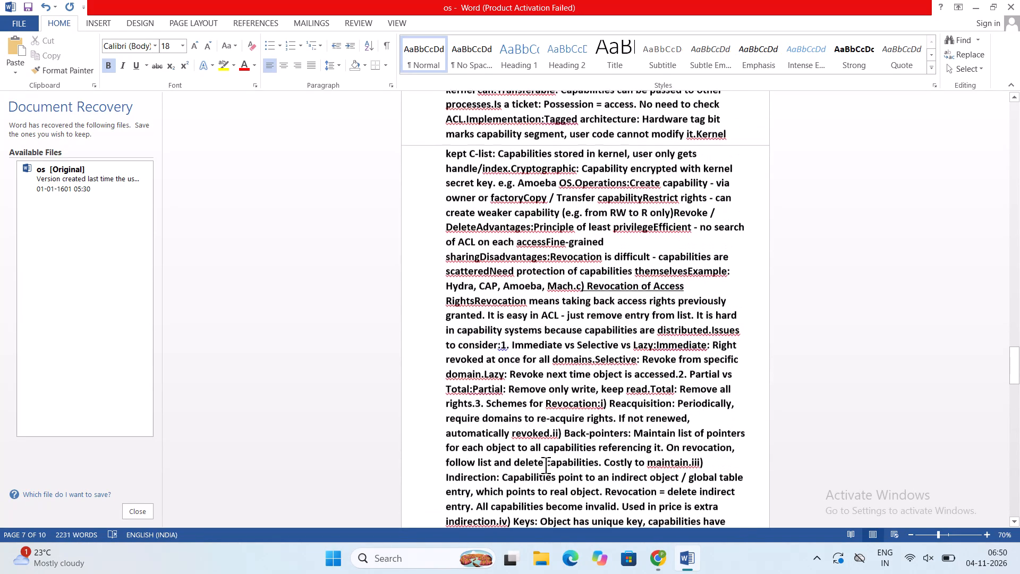
scroll(546, 465, "down", 2)
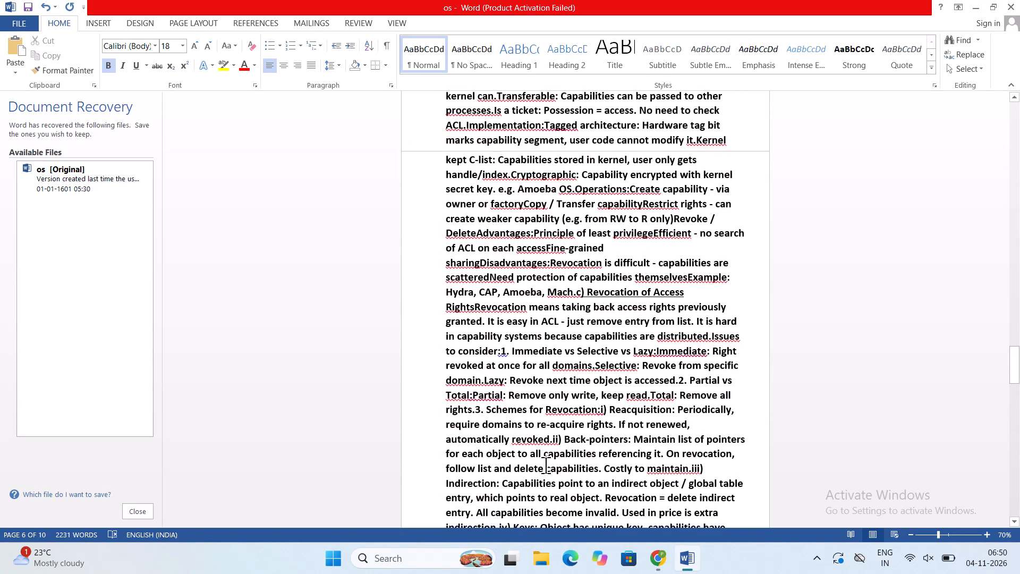
scroll(546, 465, "down", 2)
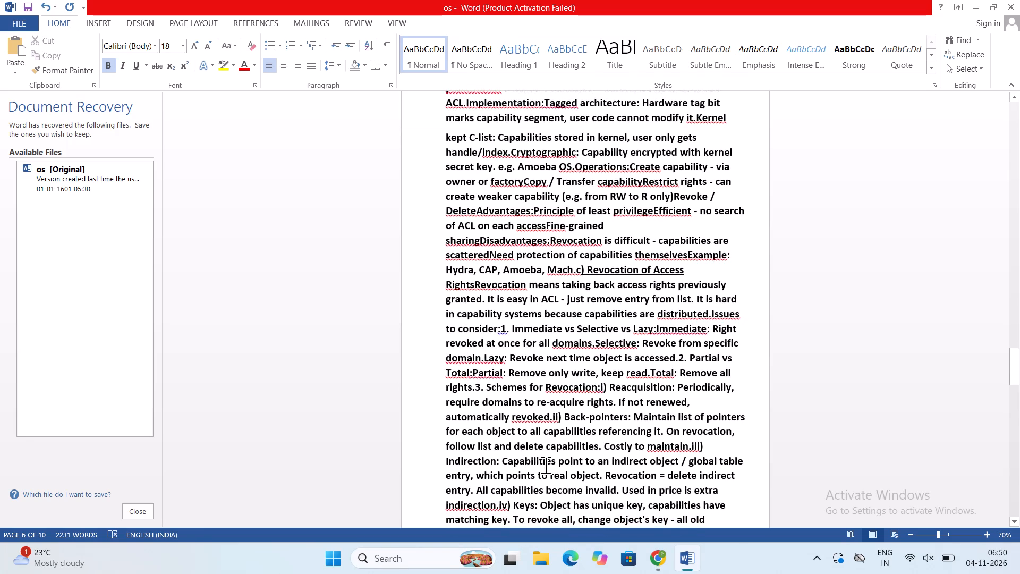
scroll(546, 465, "down", 1)
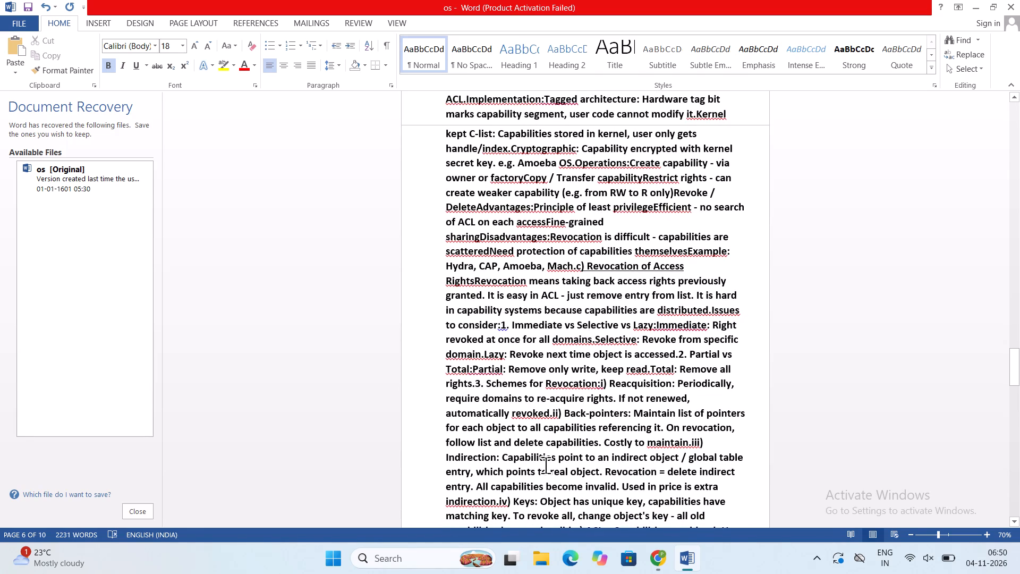
scroll(546, 465, "down", 1)
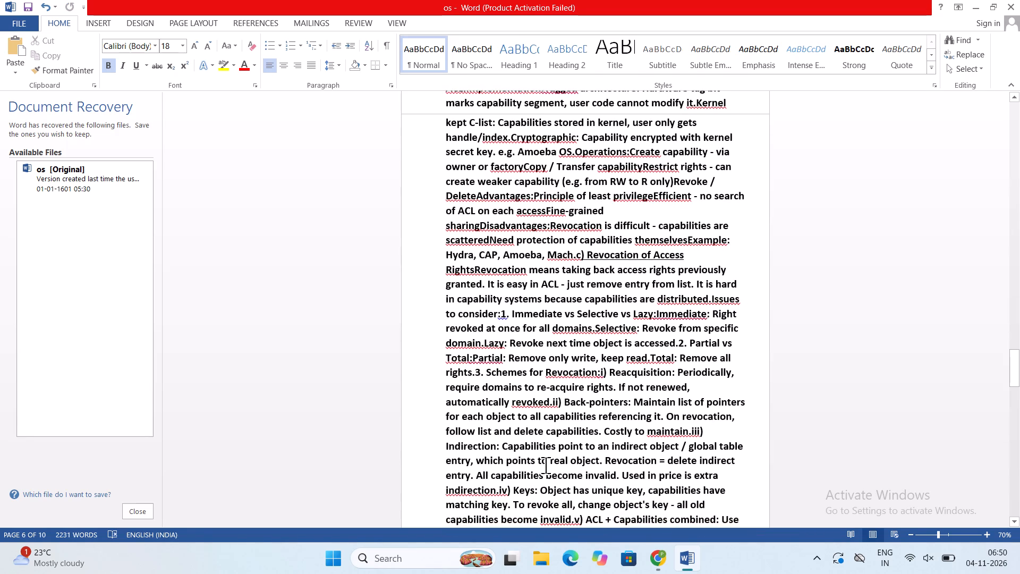
scroll(546, 465, "down", 2)
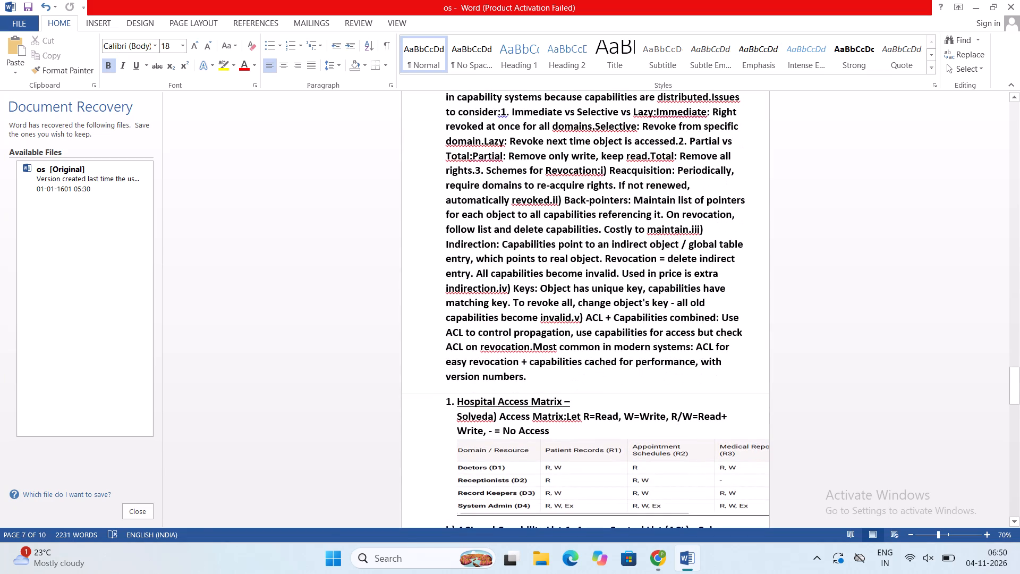
scroll(546, 465, "up", 3)
scroll(546, 465, "down", 1)
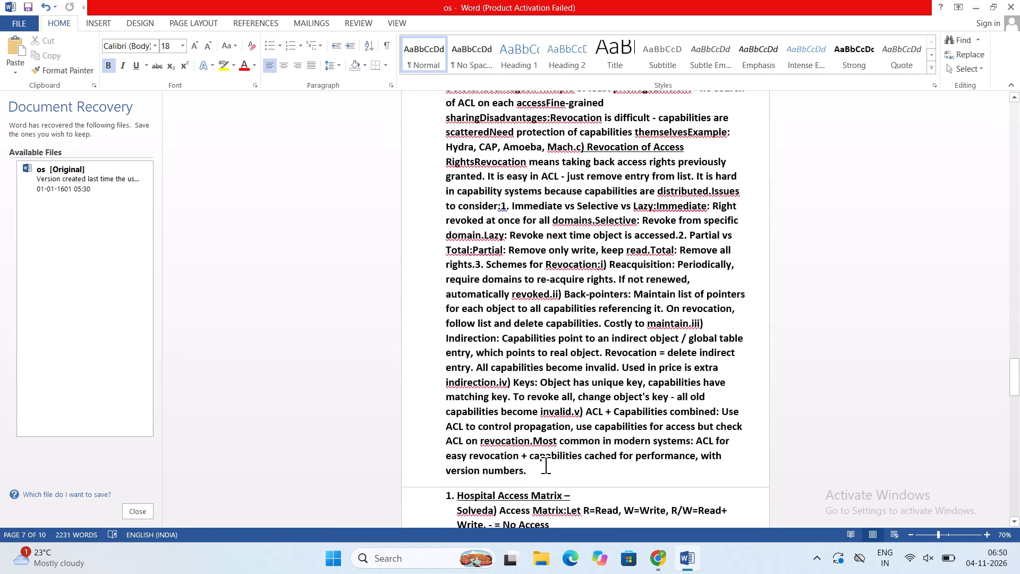
scroll(546, 465, "down", 2)
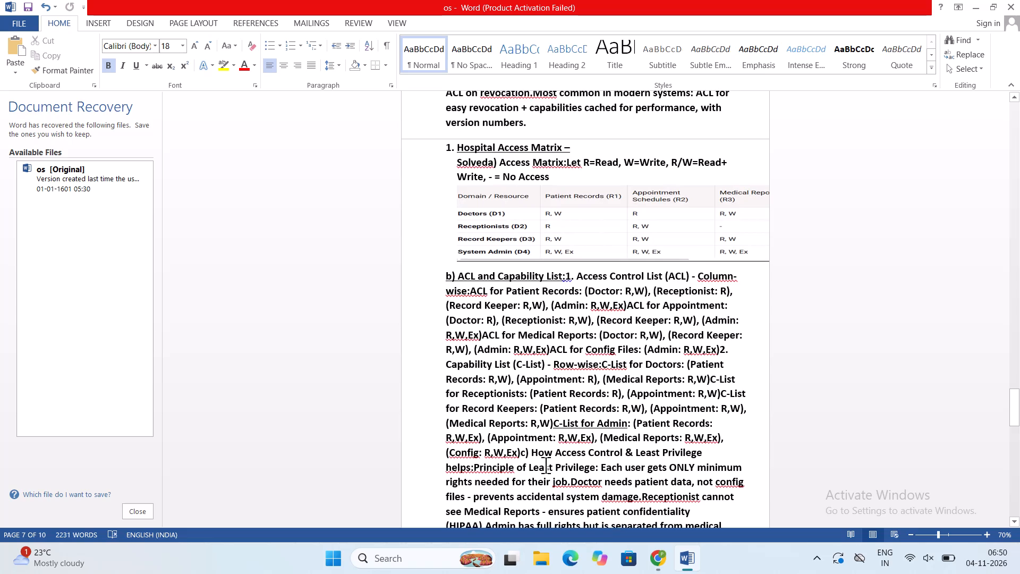
scroll(546, 465, "up", 5)
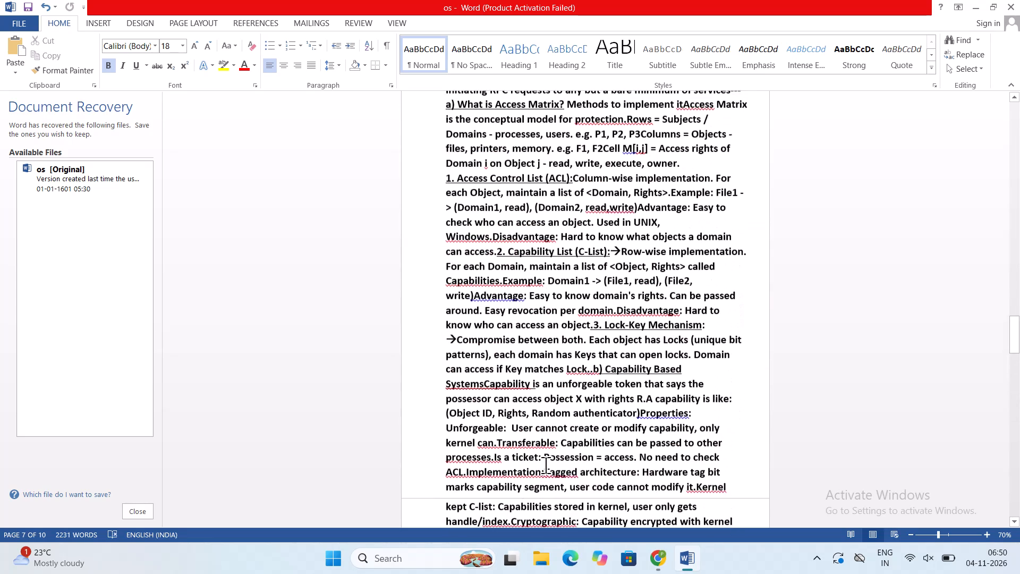
scroll(546, 465, "up", 2)
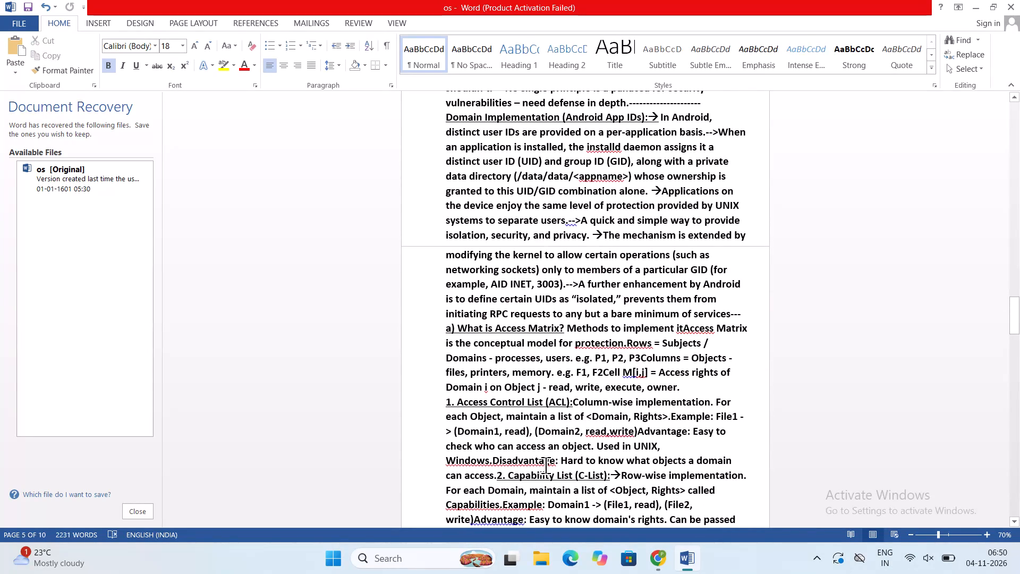
scroll(546, 465, "up", 2)
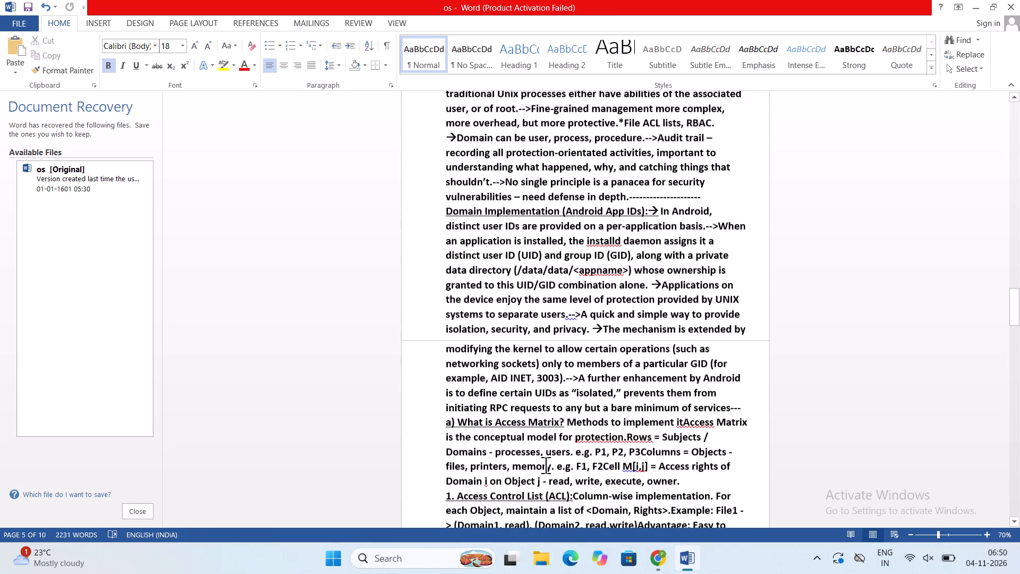
scroll(546, 465, "up", 4)
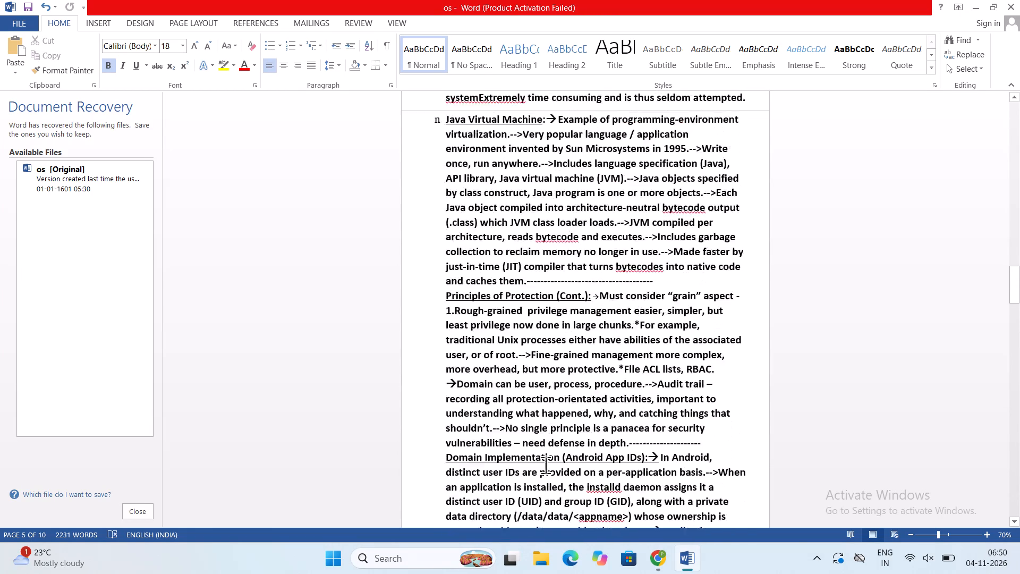
scroll(546, 465, "up", 5)
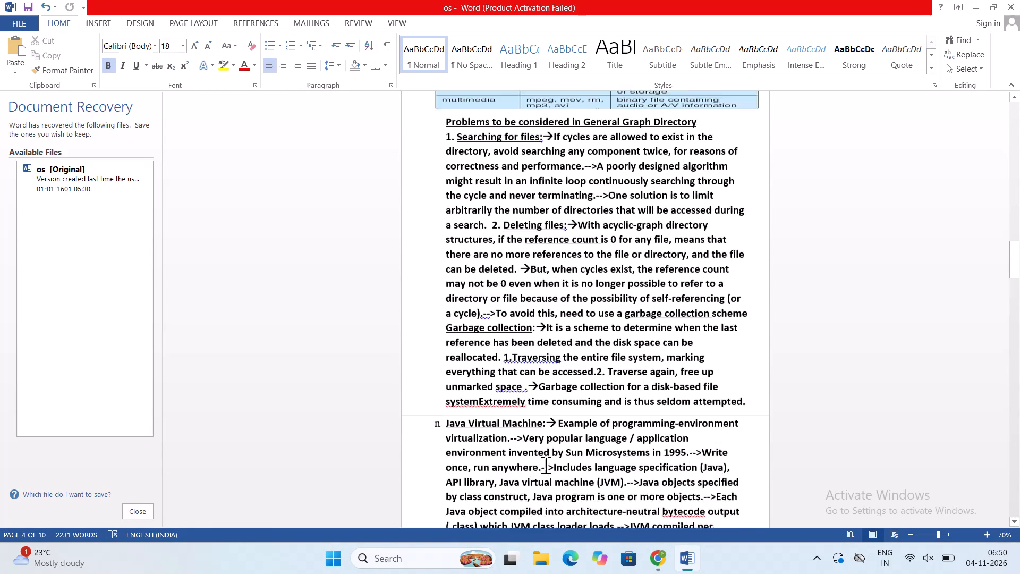
scroll(546, 465, "up", 10)
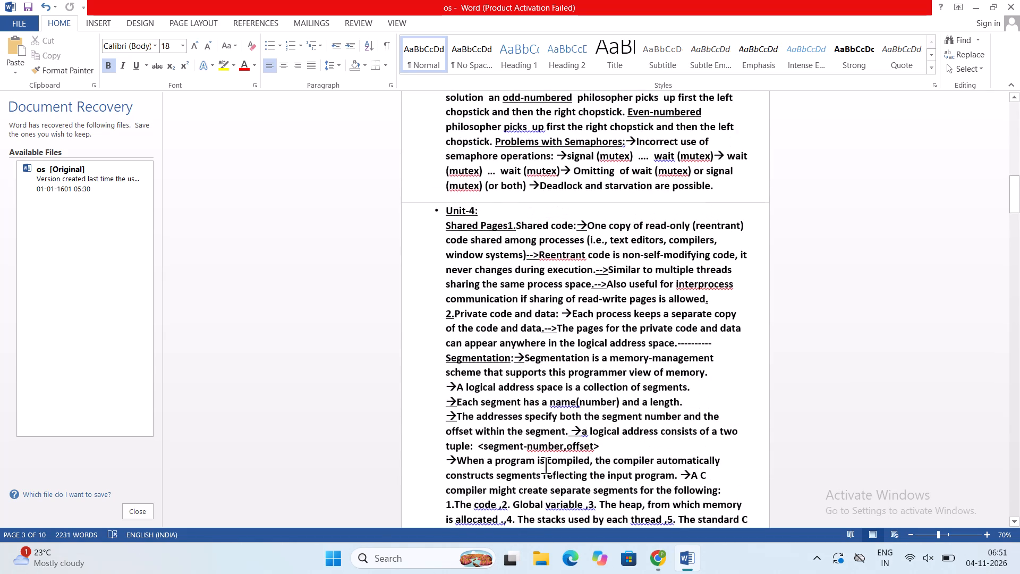
scroll(546, 465, "up", 2)
Delete the entire "Principles of Protection (Cont.)" paragraph, including its closing dashed line, just before the Domain Implementation (Android App IDs) section.
scroll(546, 465, "down", 7)
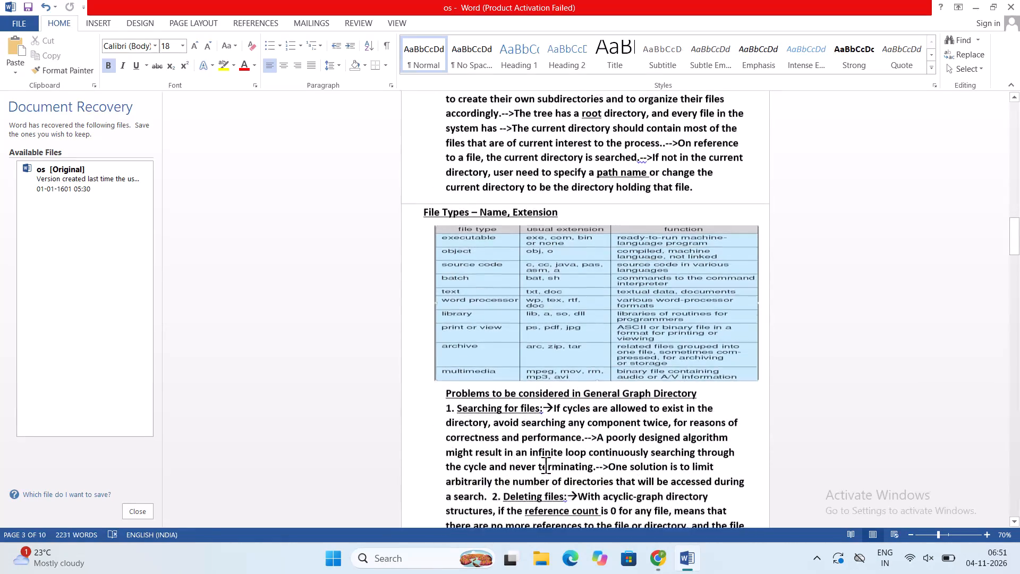
scroll(546, 465, "down", 3)
scroll(546, 465, "up", 3)
scroll(546, 465, "right", 1)
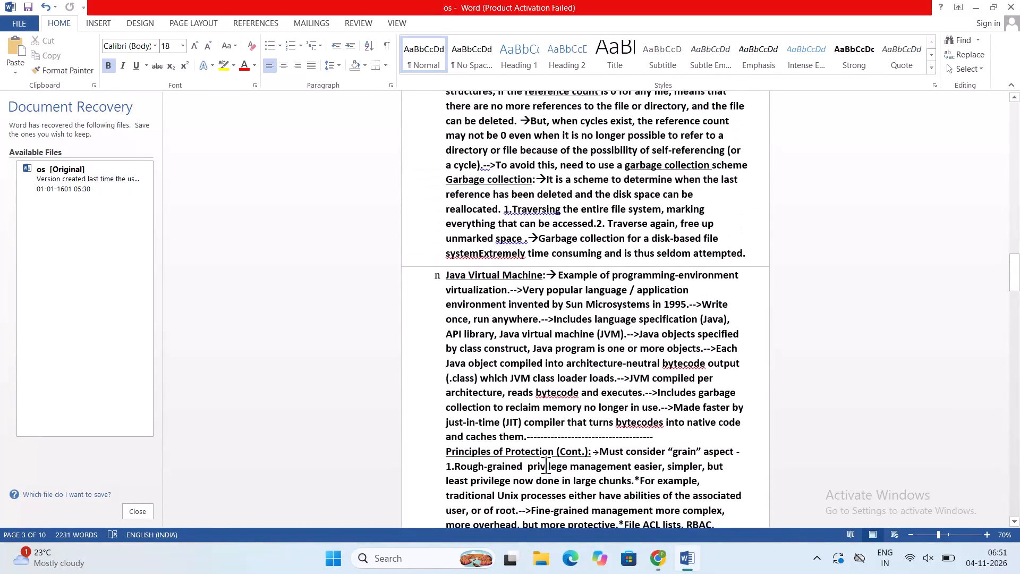
scroll(546, 465, "right", 2)
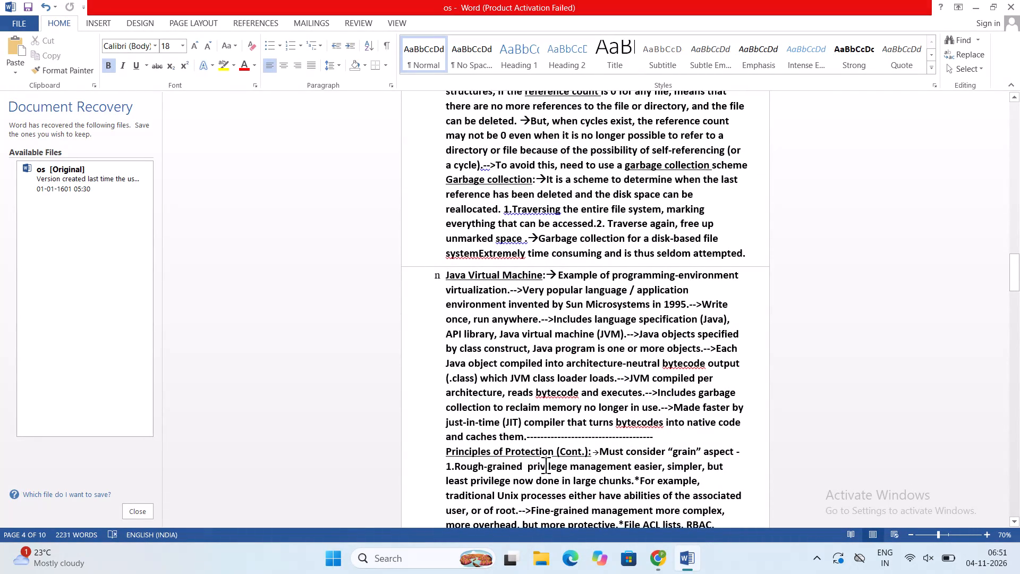
scroll(546, 465, "right", 2)
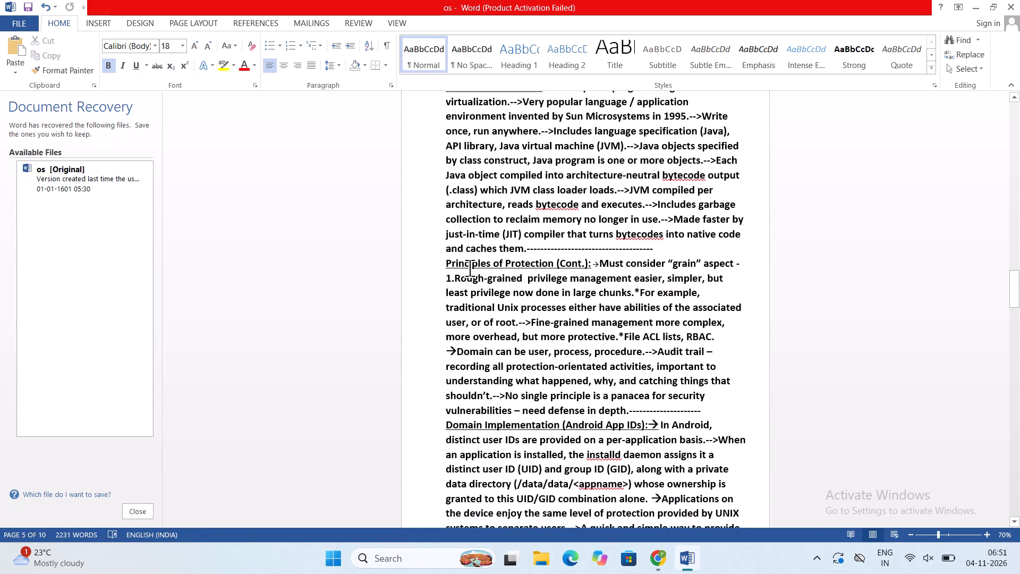
left_click_drag(444, 263, 568, 394)
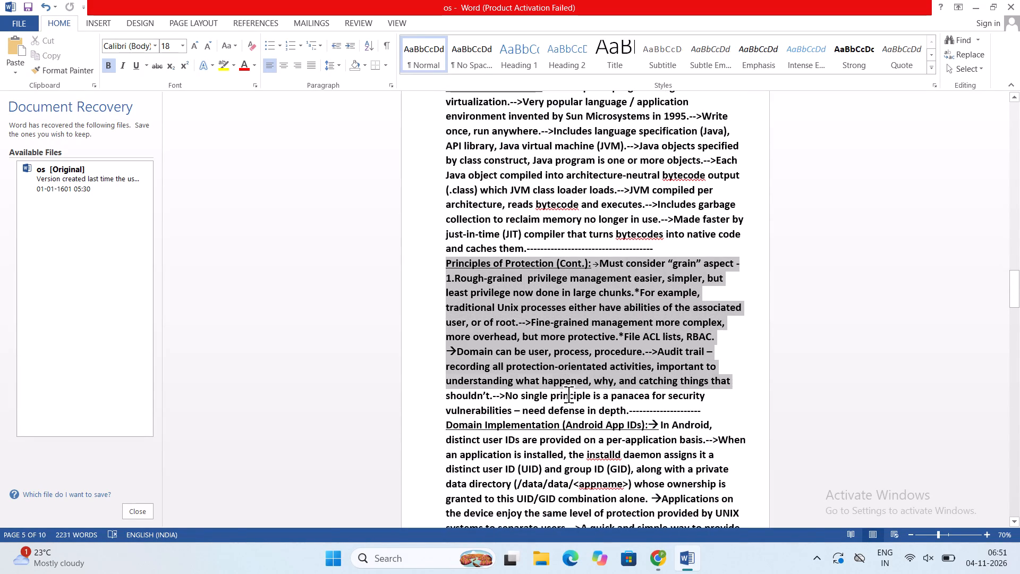
left_click_drag(568, 394, 725, 409)
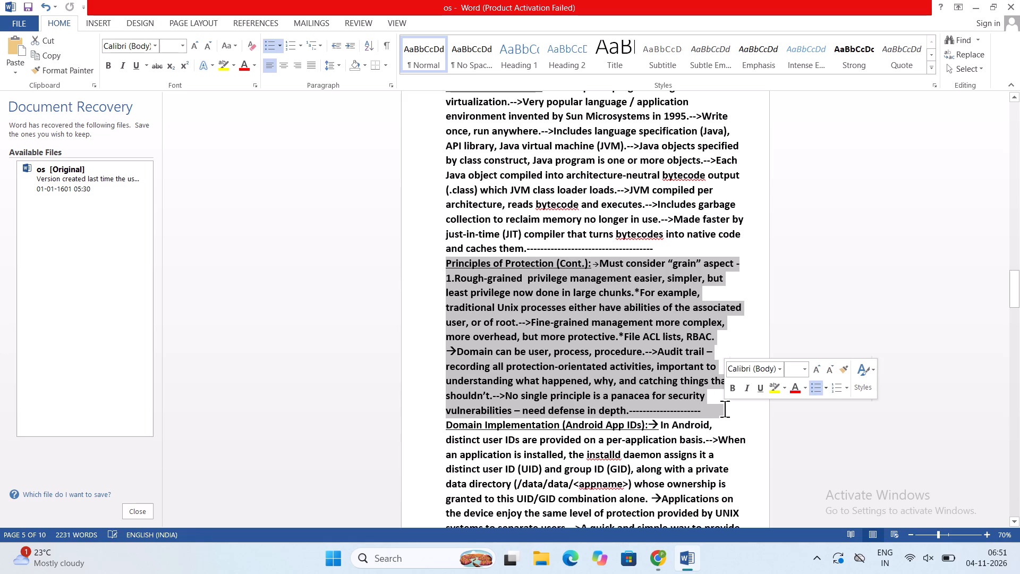
key("BackSpace")
Review the closing notes from the Examination Portal answer back to the Hospital Access Matrix section, checking their layout and page breaks.
scroll(725, 409, "down", 11)
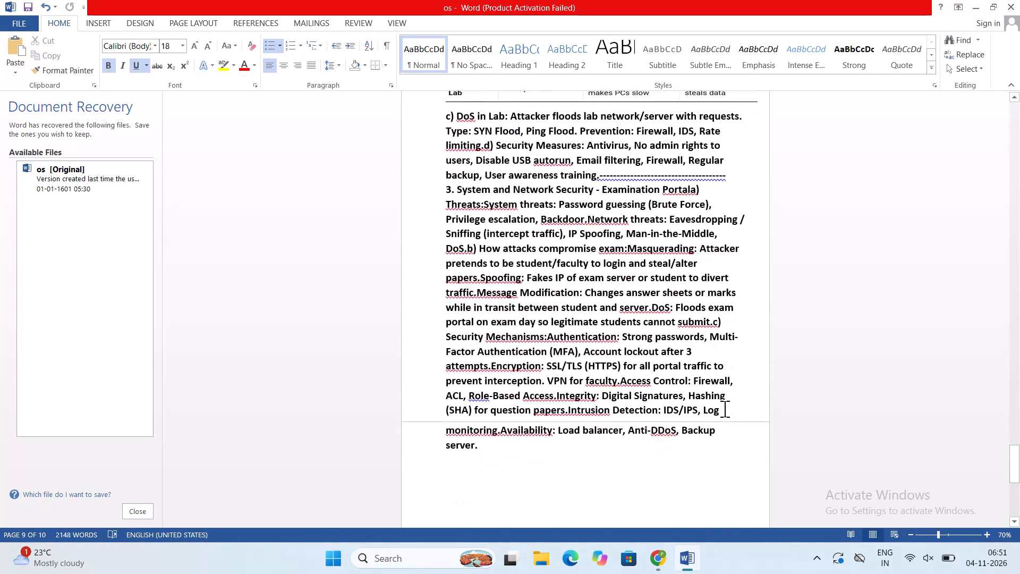
scroll(725, 409, "up", 4)
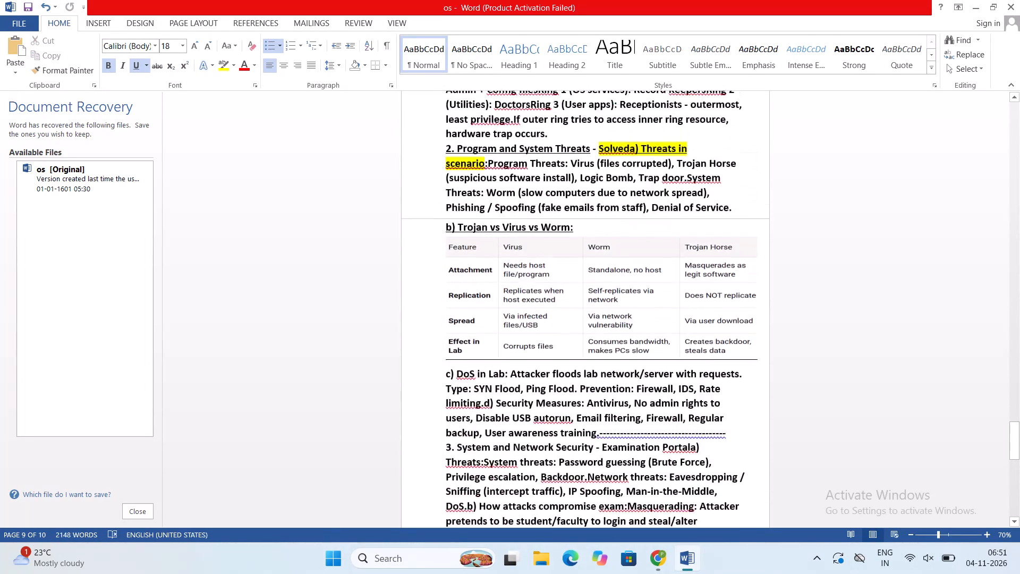
scroll(725, 409, "up", 5)
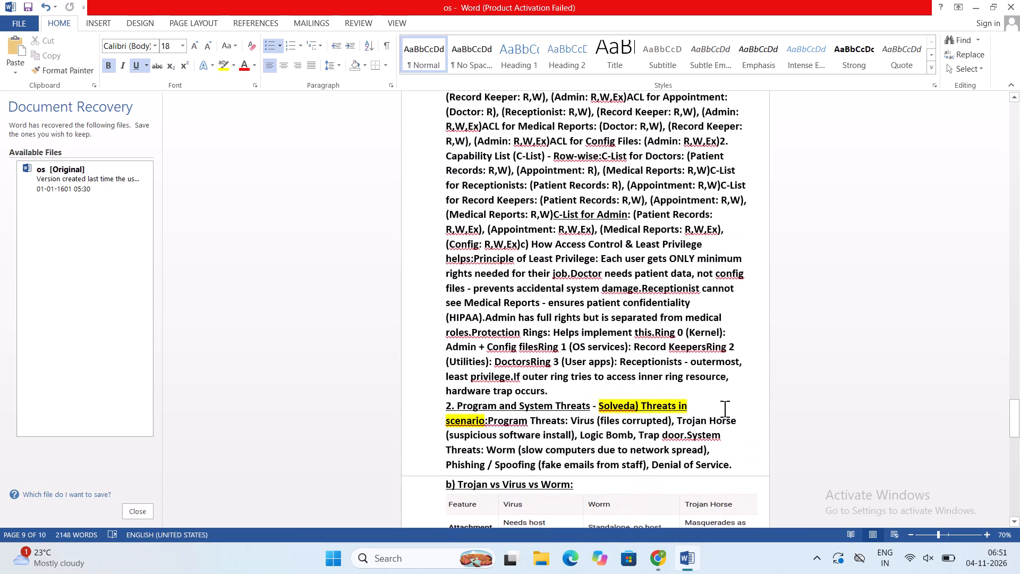
scroll(725, 409, "up", 1)
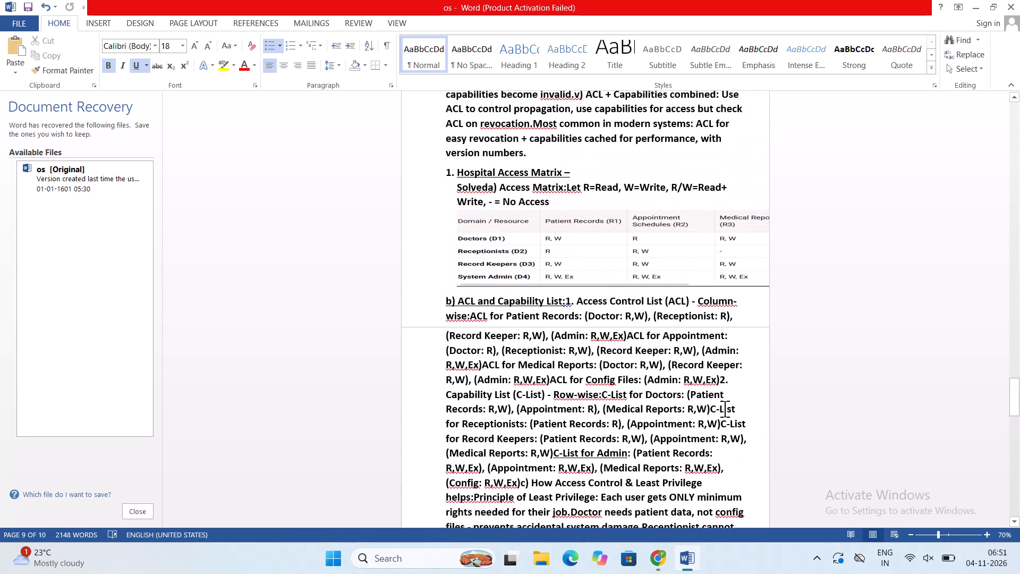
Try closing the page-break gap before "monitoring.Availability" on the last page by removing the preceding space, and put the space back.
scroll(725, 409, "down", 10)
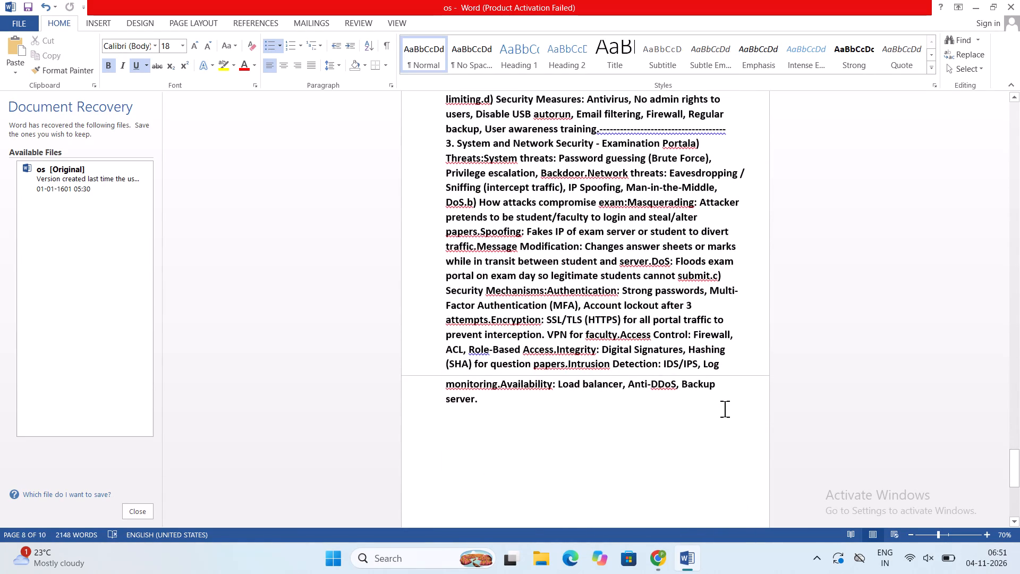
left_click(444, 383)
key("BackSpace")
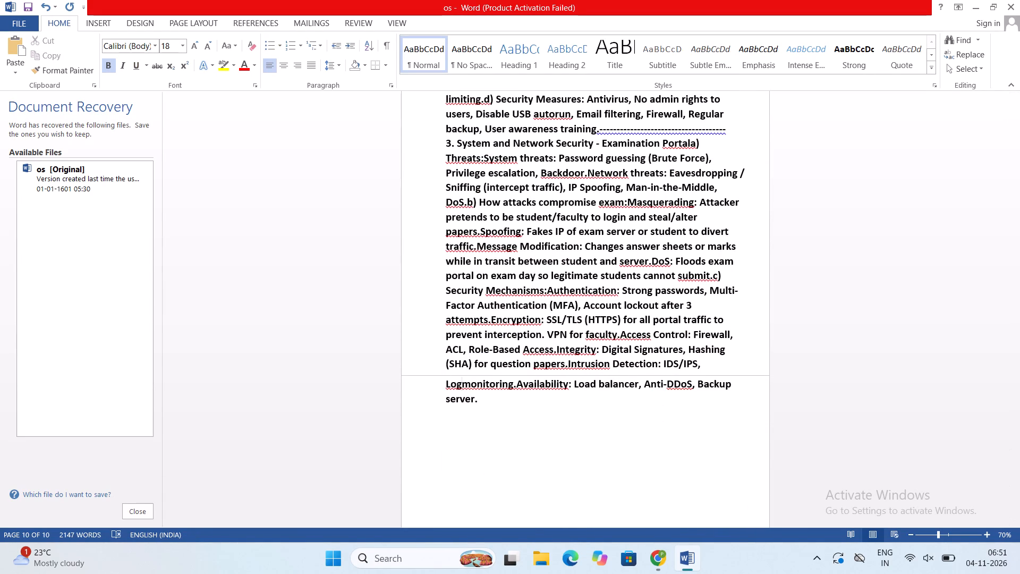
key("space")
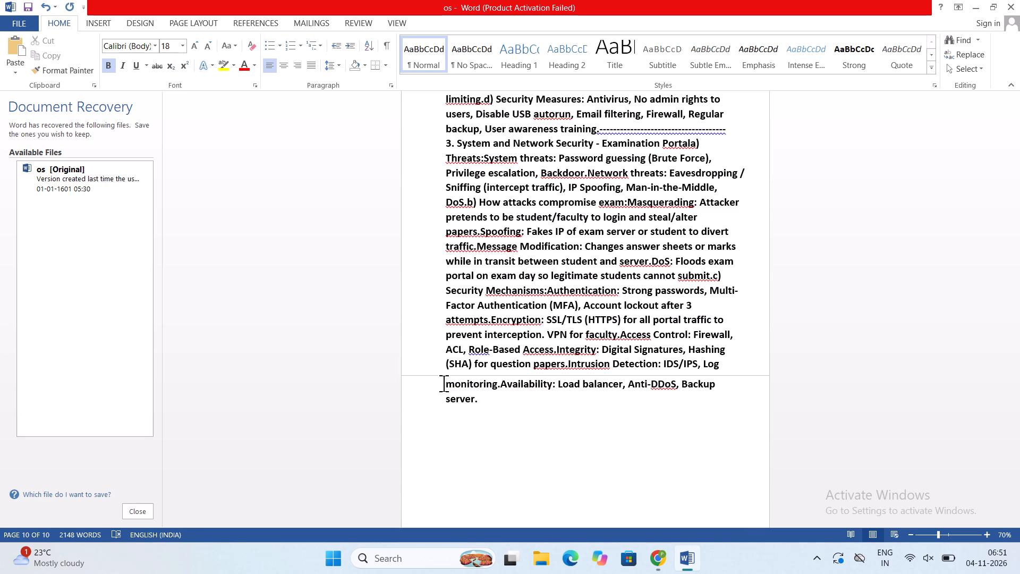
Save the "os" document, leaving no stray character before "monitoring.Availability".
key("ctrl+s")
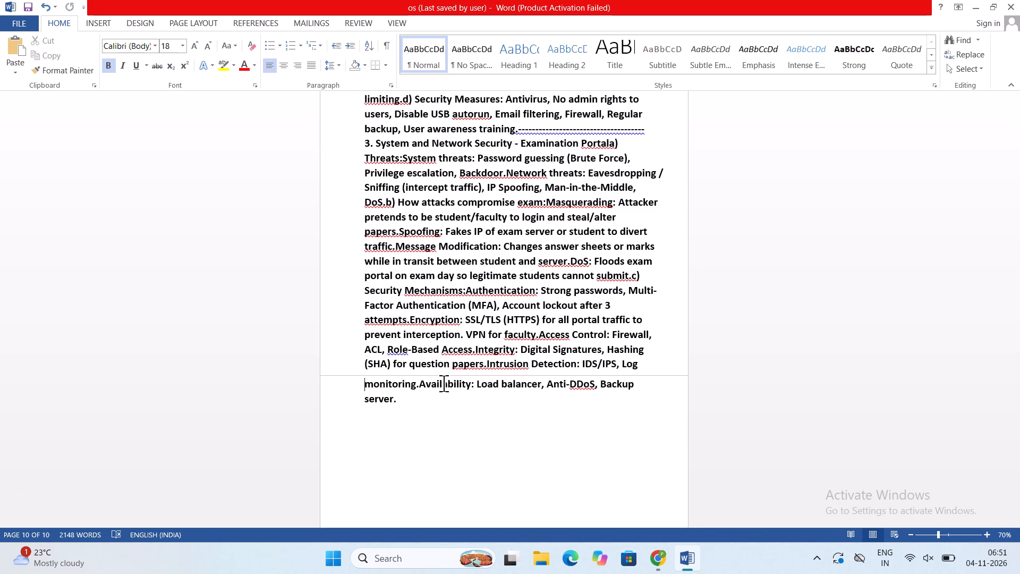
key("ctrl+s")
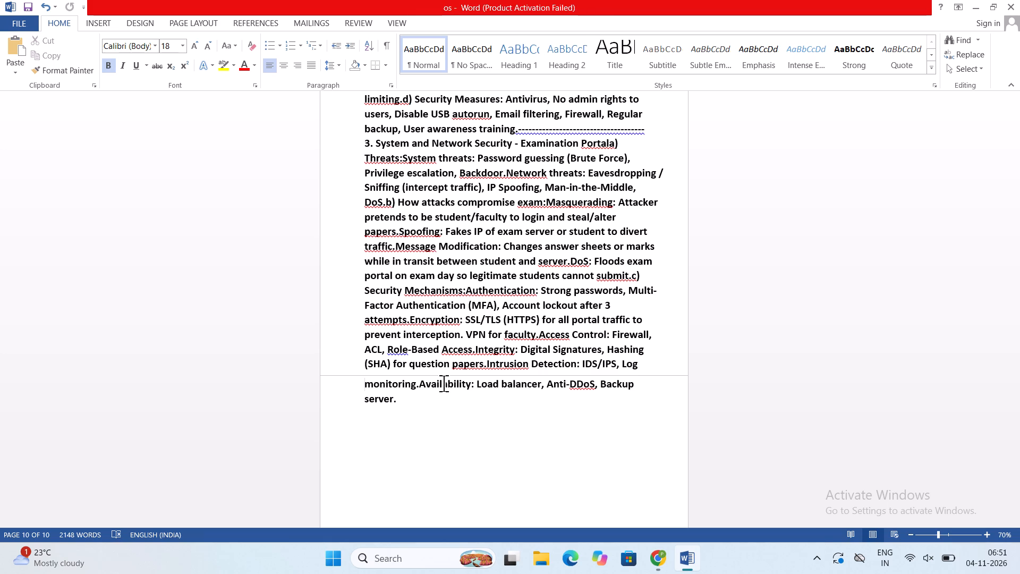
key("ctrl+s")
key("ctrl+s")
key("ctrl+s")
key("shift+s")
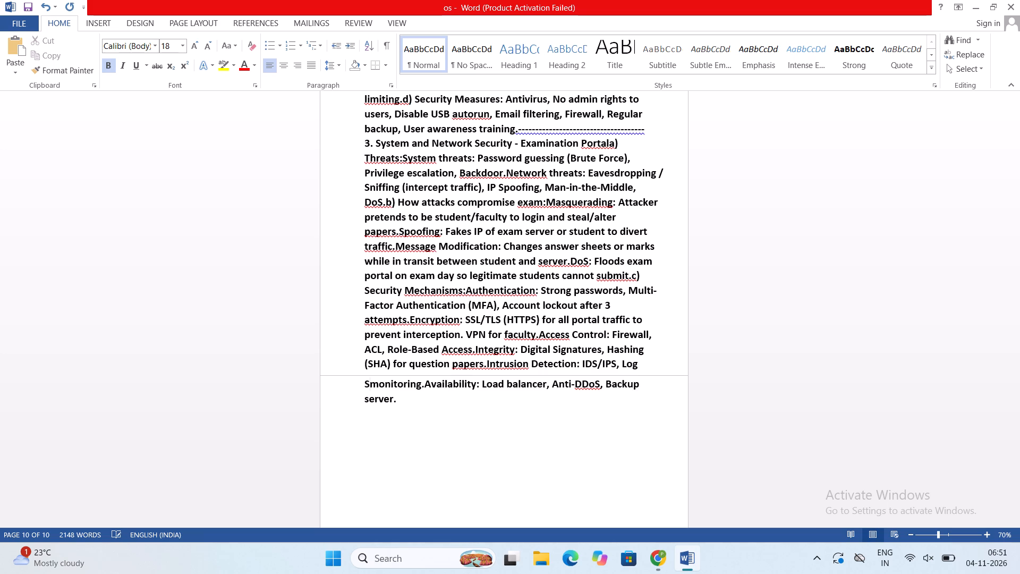
key("BackSpace")
Open the print settings for the document and set the layout to 8 pages per sheet.
key("ctrl+p")
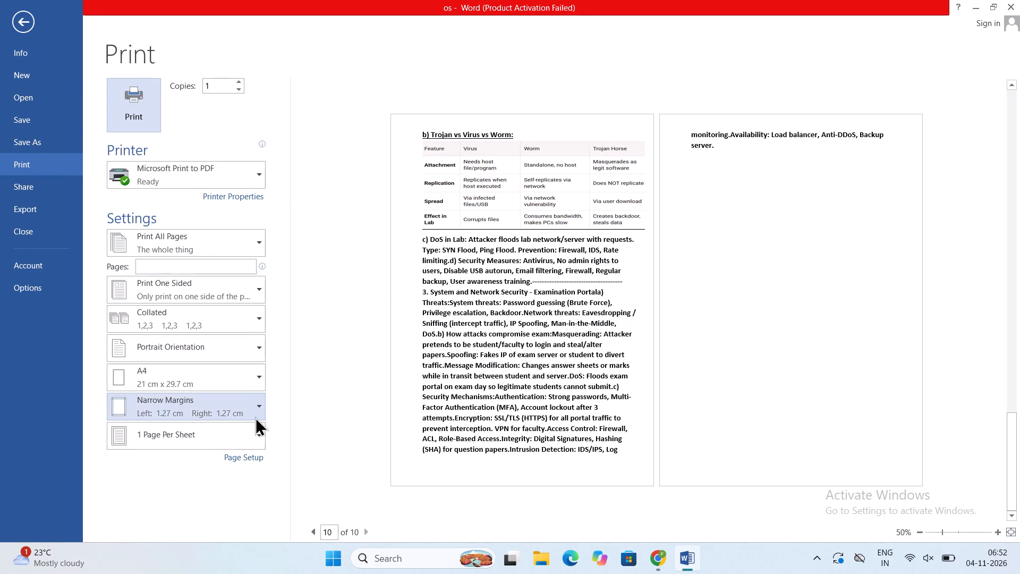
left_click(264, 443)
left_click(176, 371)
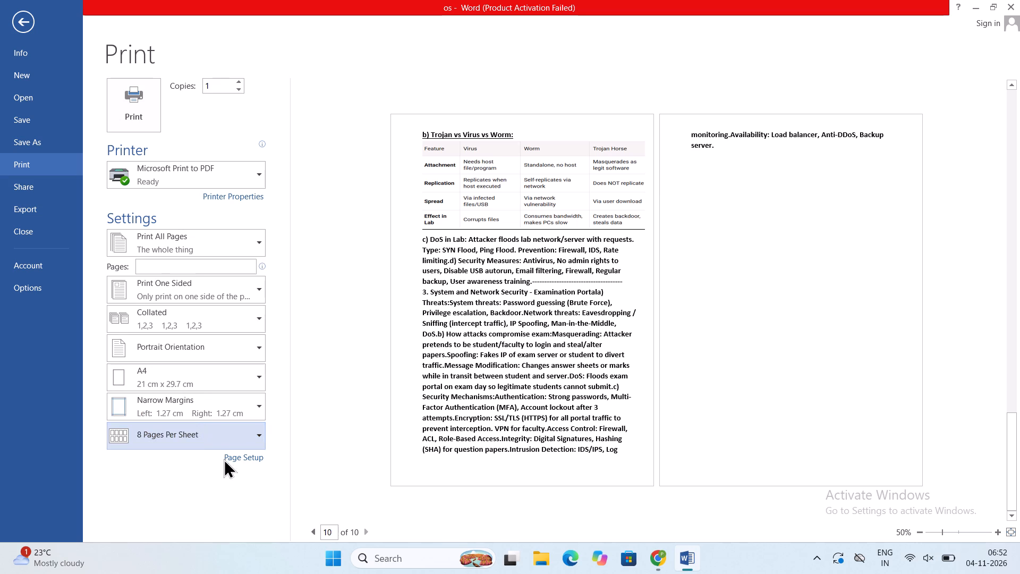
Print the whole document to a PDF file named os2 in the Desktop folder.
left_click(137, 87)
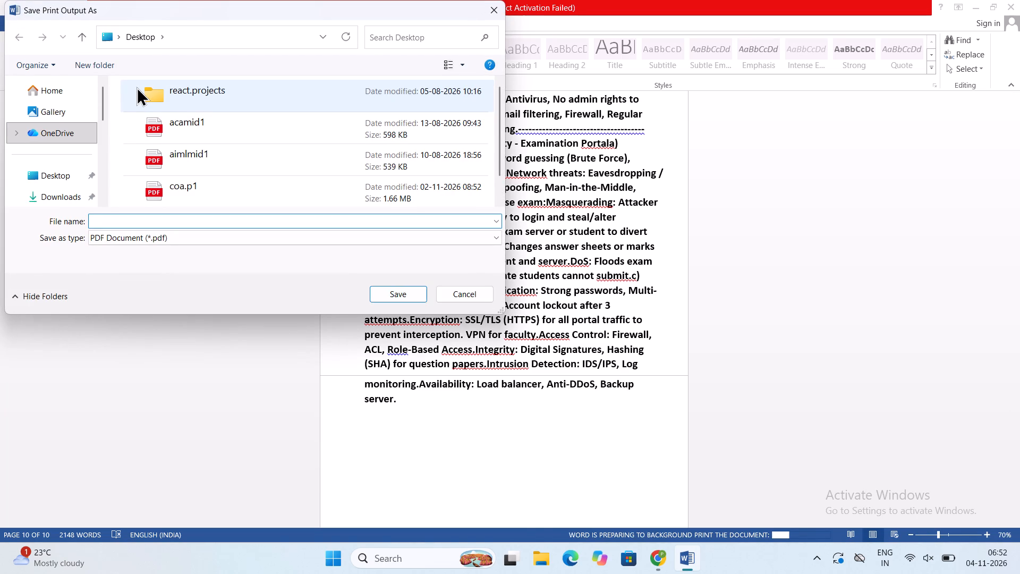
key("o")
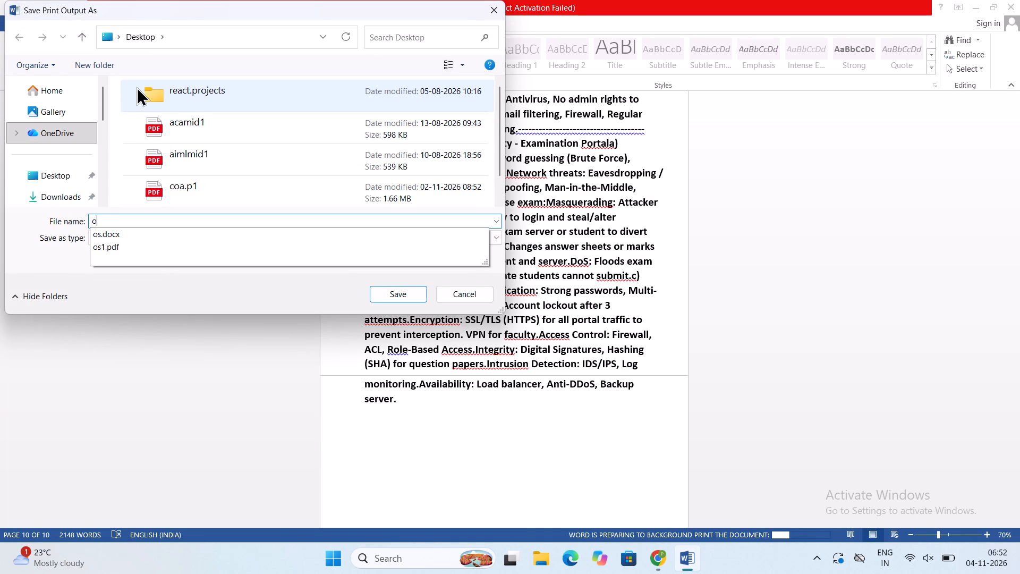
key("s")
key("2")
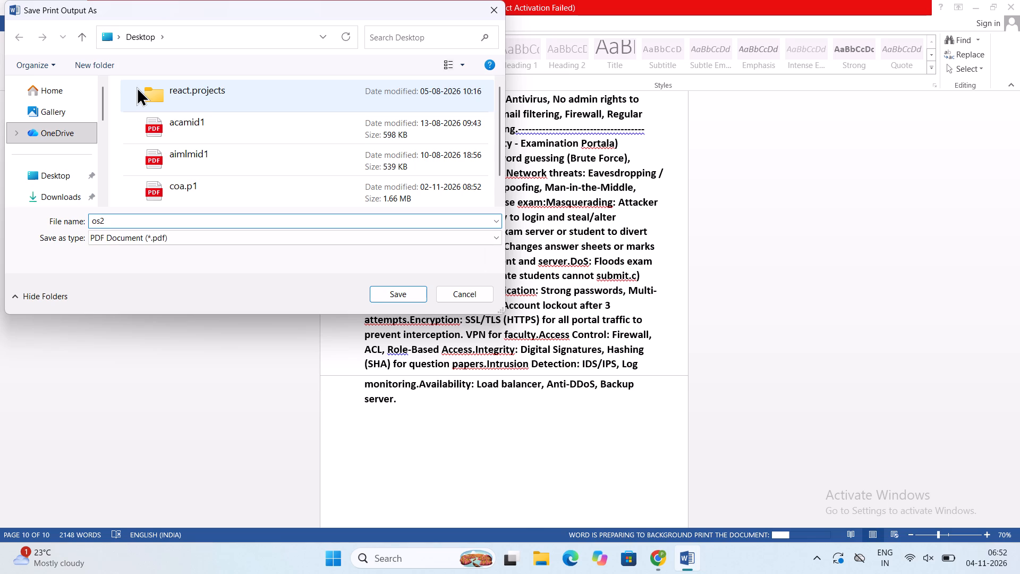
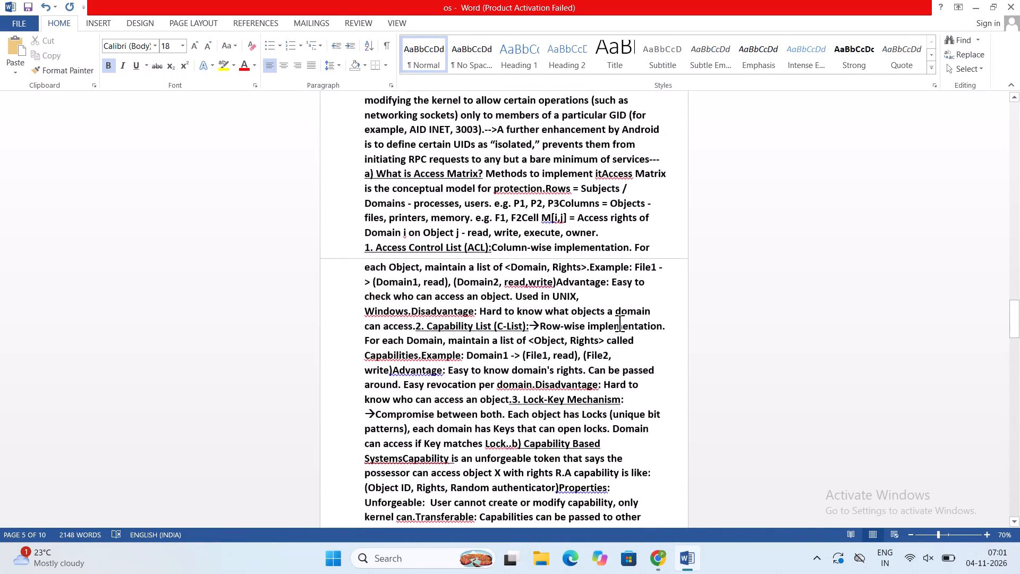
Select the notes from "a) What is Access Matrix?" through the start of the Properties list under Capability Based Systems.
scroll(619, 323, "up", 1)
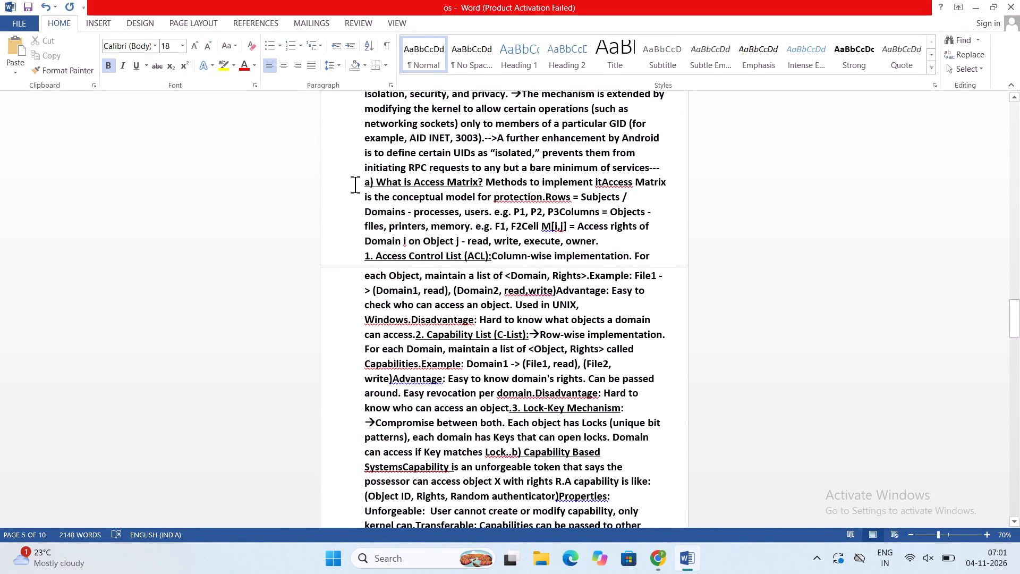
left_click_drag(359, 186, 441, 509)
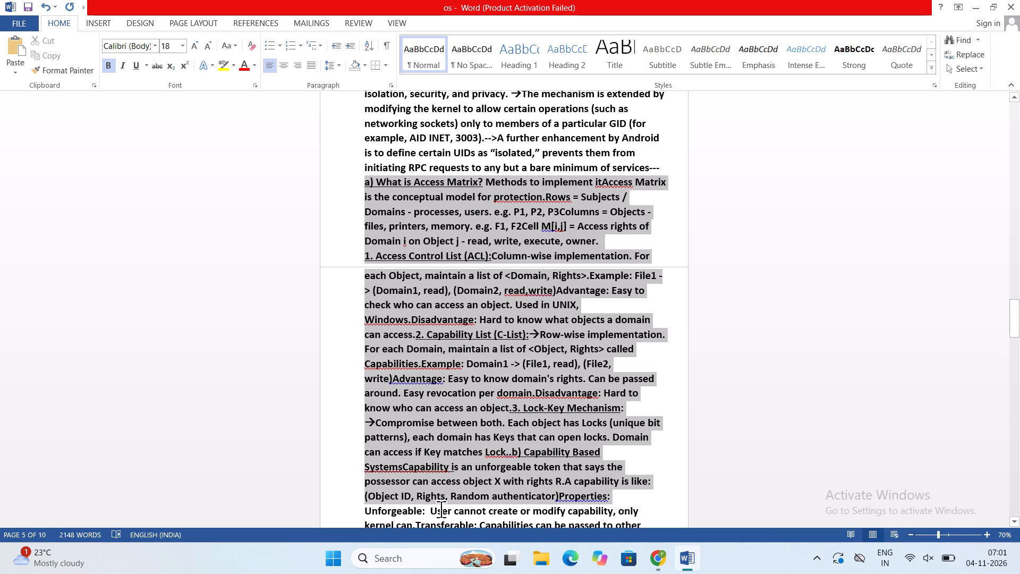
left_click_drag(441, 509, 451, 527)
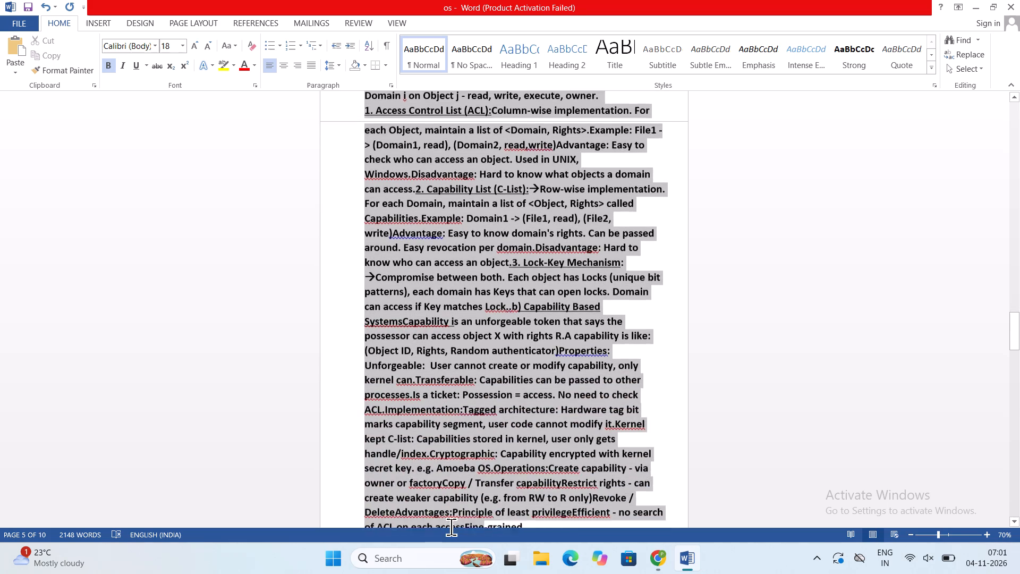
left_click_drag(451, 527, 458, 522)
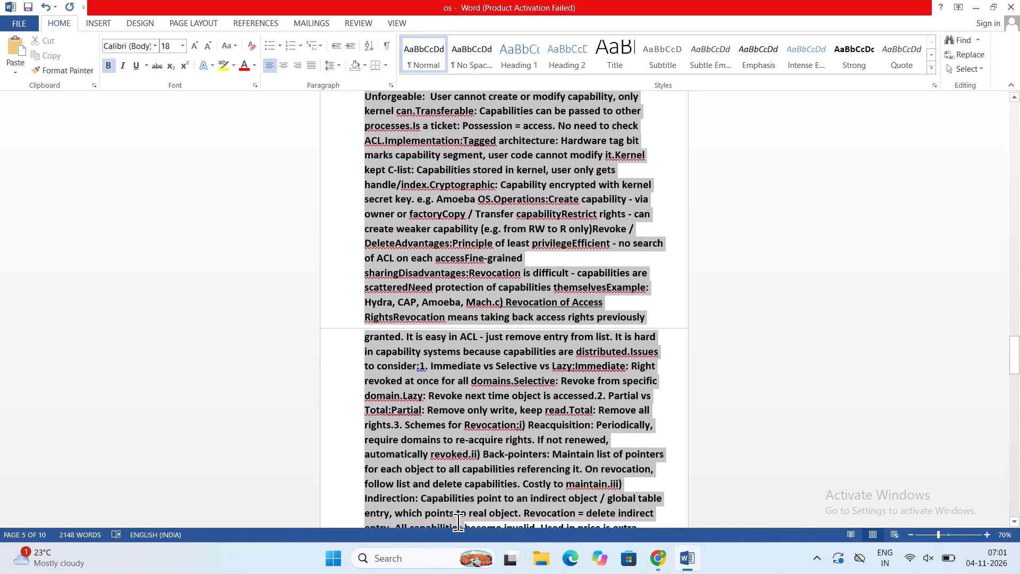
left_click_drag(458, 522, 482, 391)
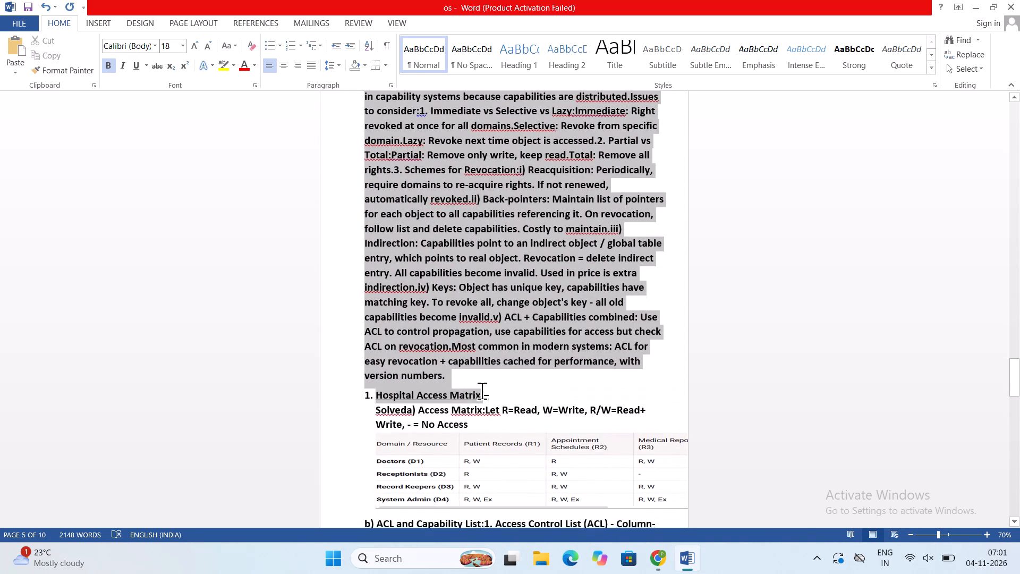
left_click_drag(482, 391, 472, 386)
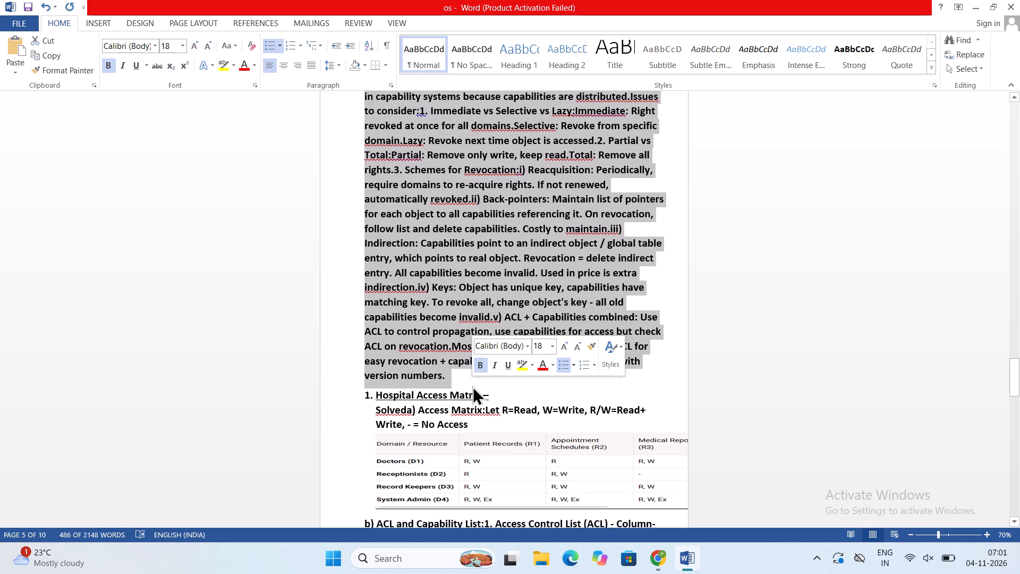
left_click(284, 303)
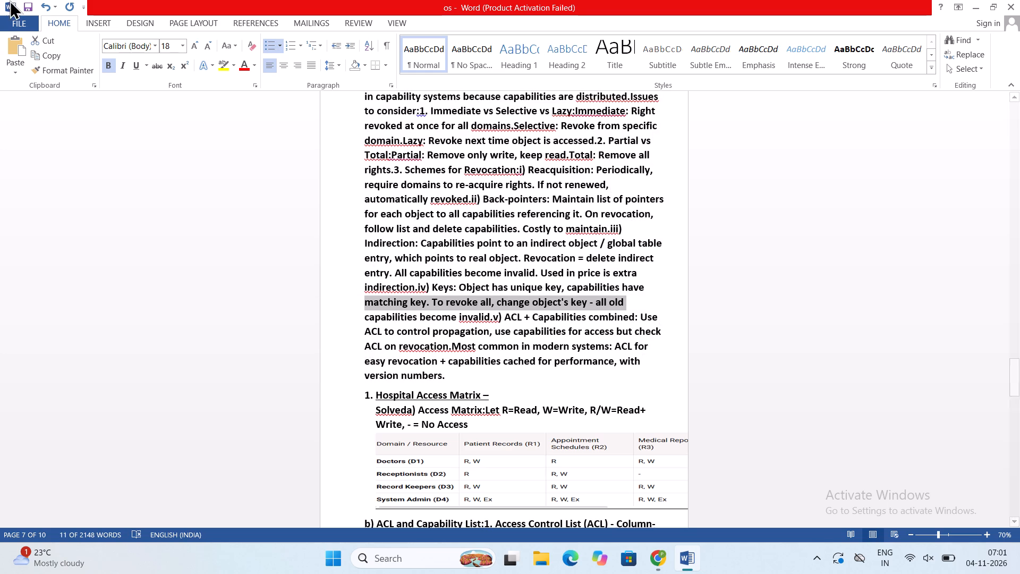
Undo the recent edits back to before the "System and Network Security - Examination Portal" answer was added at the document's end.
left_click(43, 2)
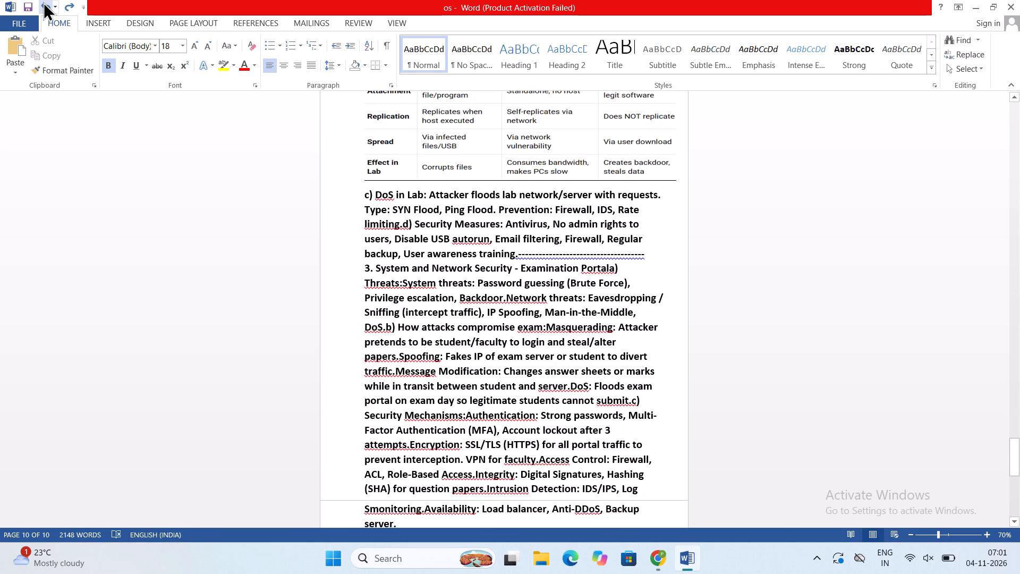
scroll(334, 239, "down", 2)
left_click(43, 6)
triple_click(43, 6)
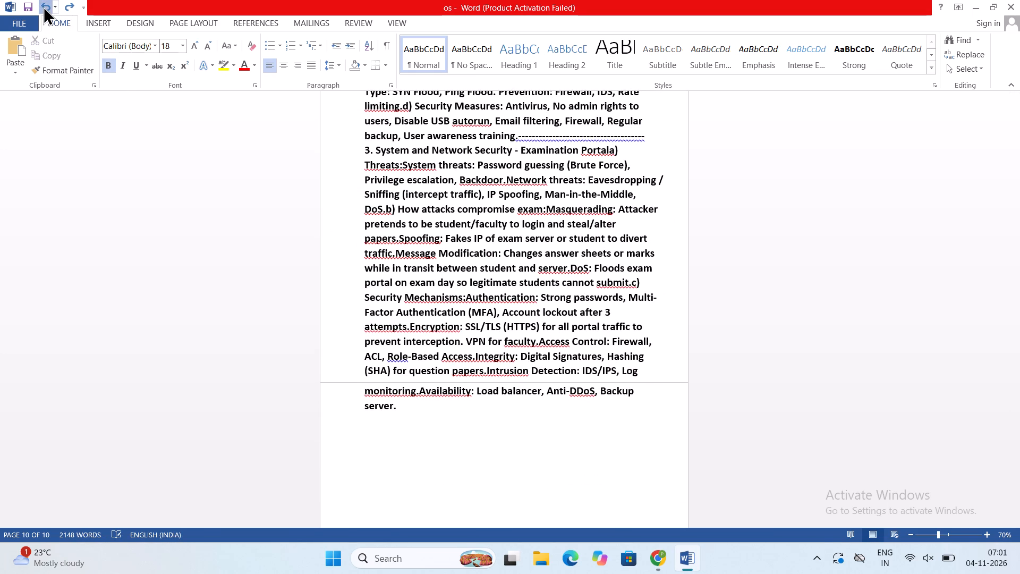
triple_click(43, 6)
left_click(43, 6)
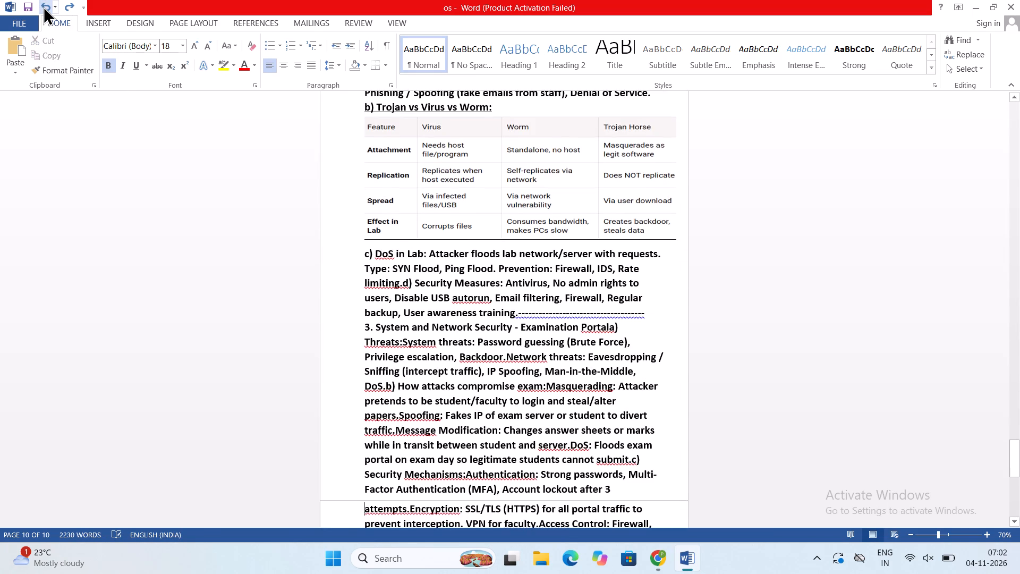
left_click(43, 6)
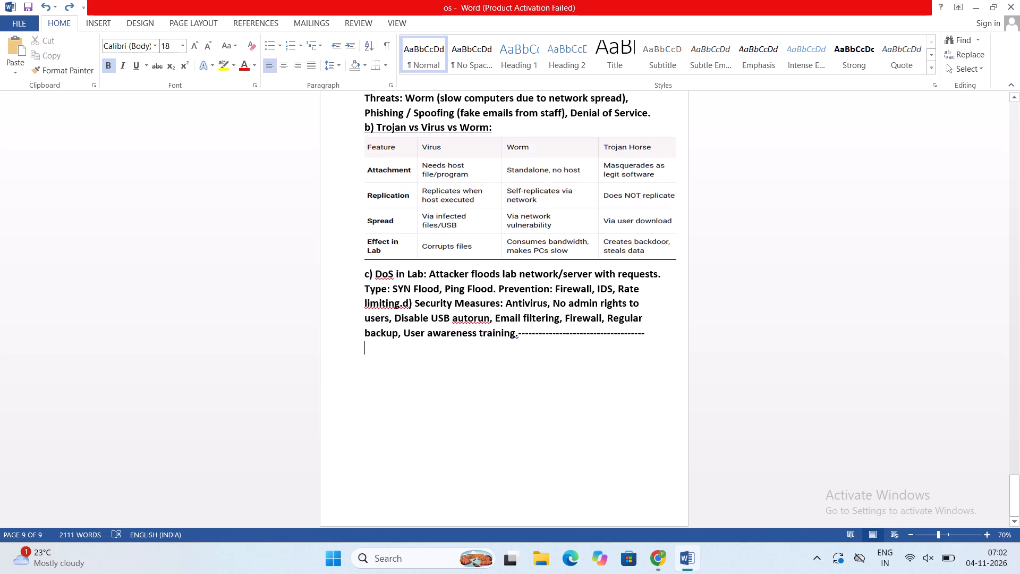
Look back through the notes from the Trojan vs Virus vs Worm table to Java Virtual Machine, locating the "What is Access Matrix?" answer.
scroll(369, 235, "up", 6)
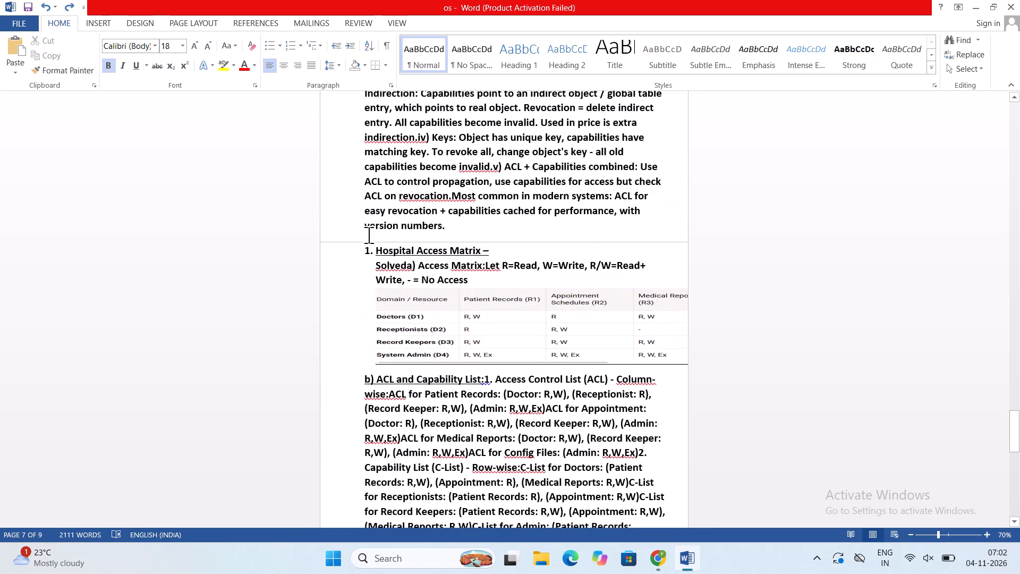
scroll(369, 235, "up", 2)
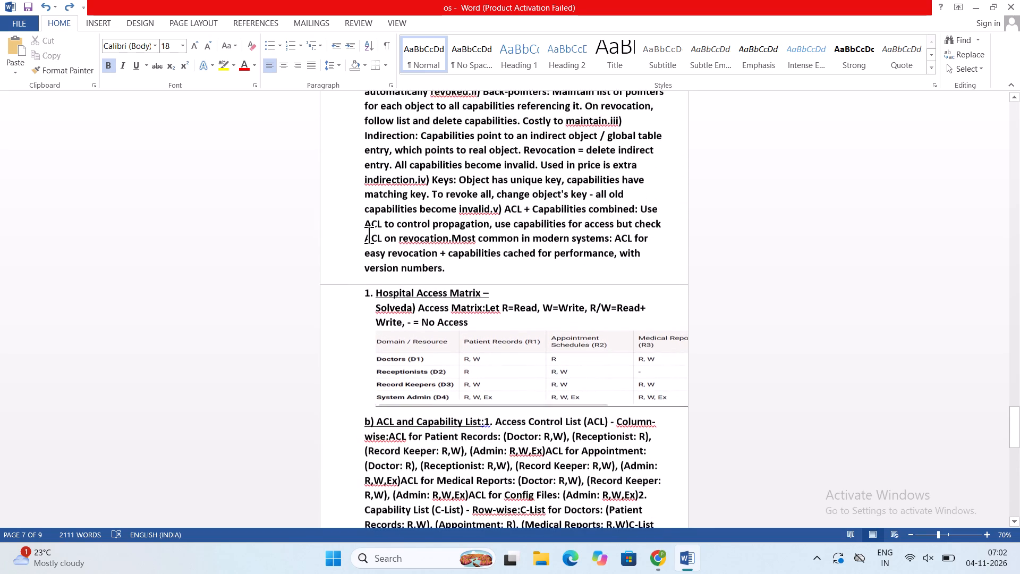
scroll(369, 235, "up", 4)
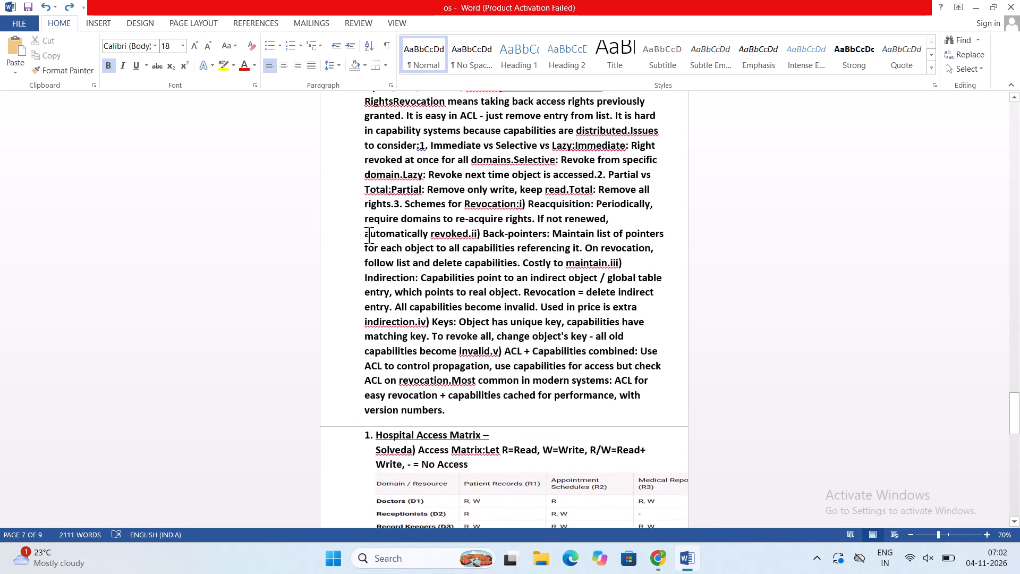
scroll(369, 235, "up", 6)
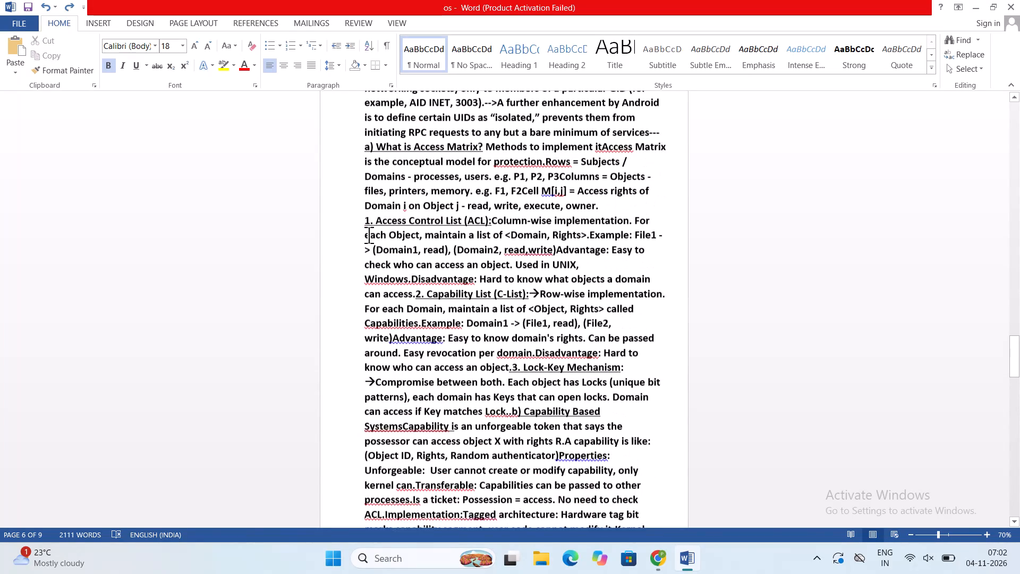
scroll(369, 235, "up", 2)
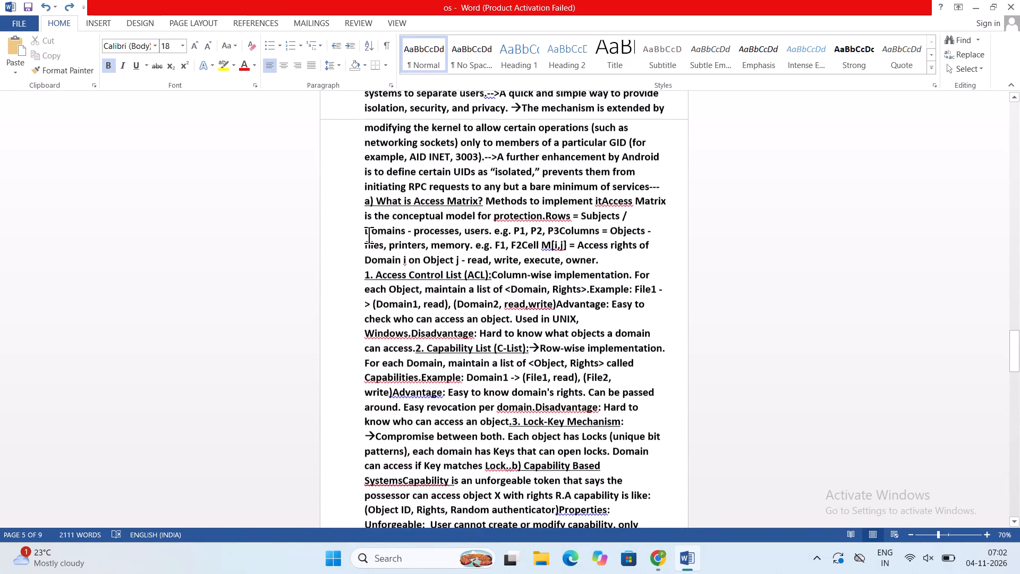
scroll(369, 235, "up", 3)
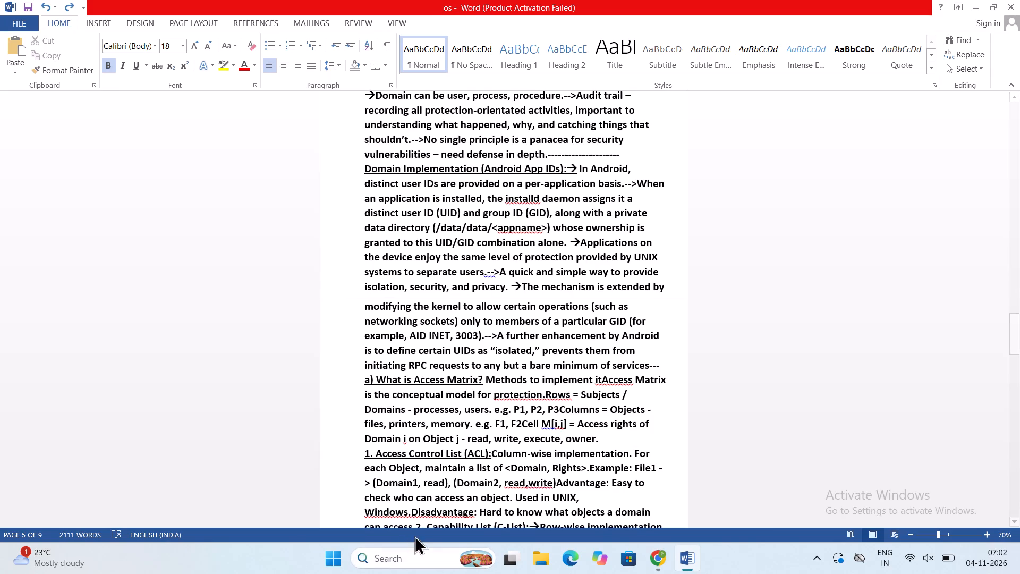
scroll(435, 330, "up", 4)
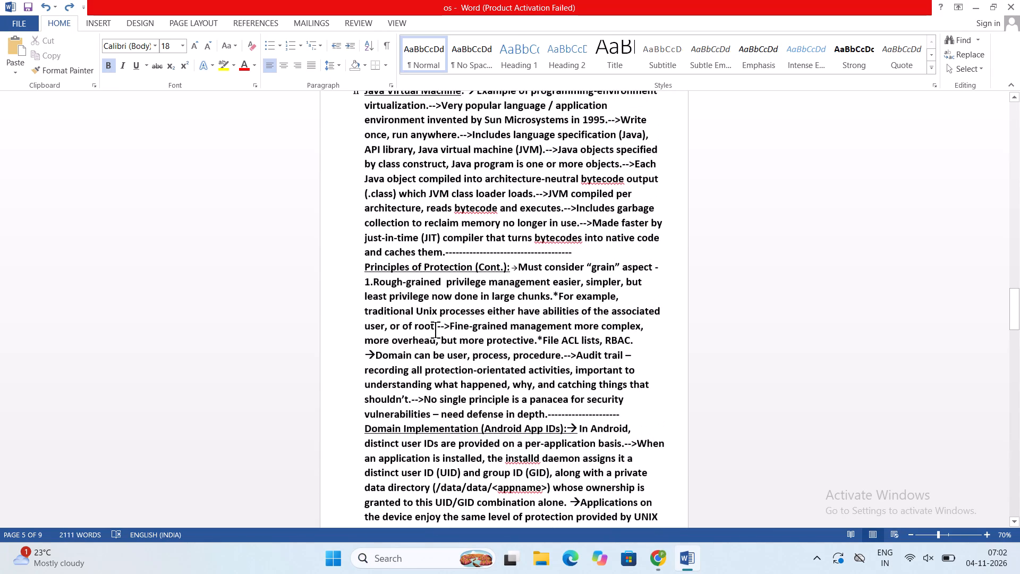
scroll(435, 330, "up", 1)
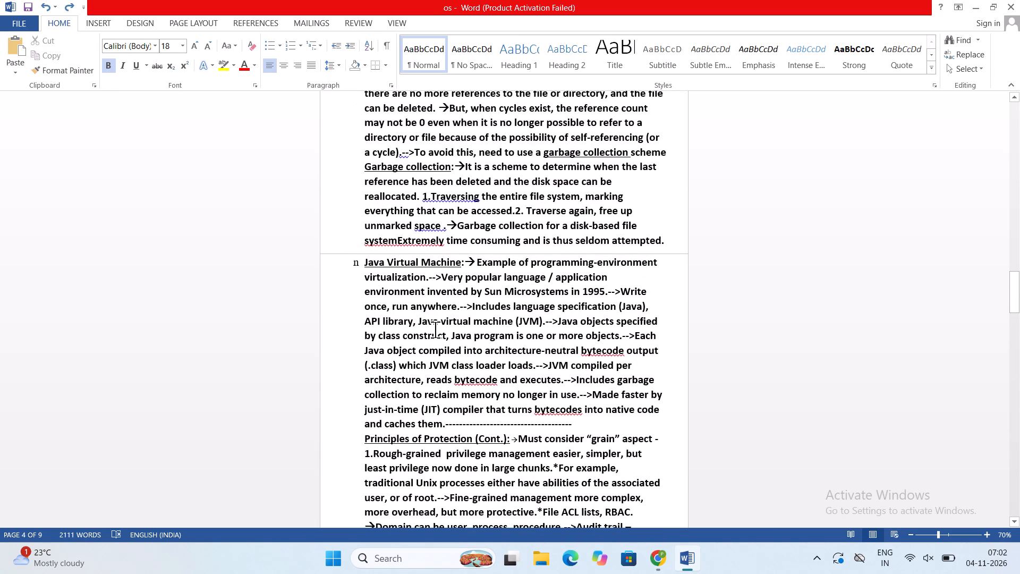
scroll(435, 330, "down", 4)
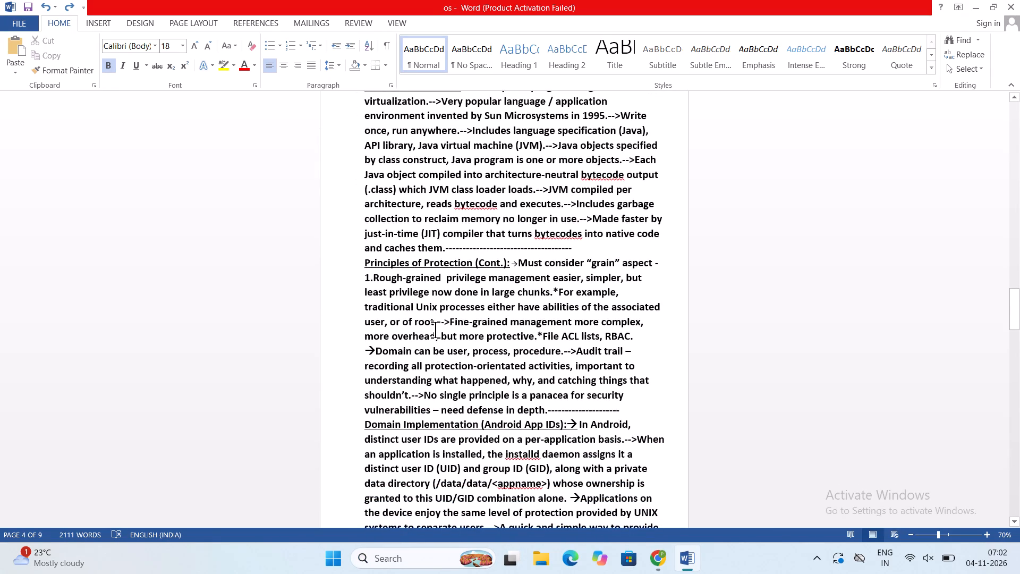
scroll(435, 330, "down", 4)
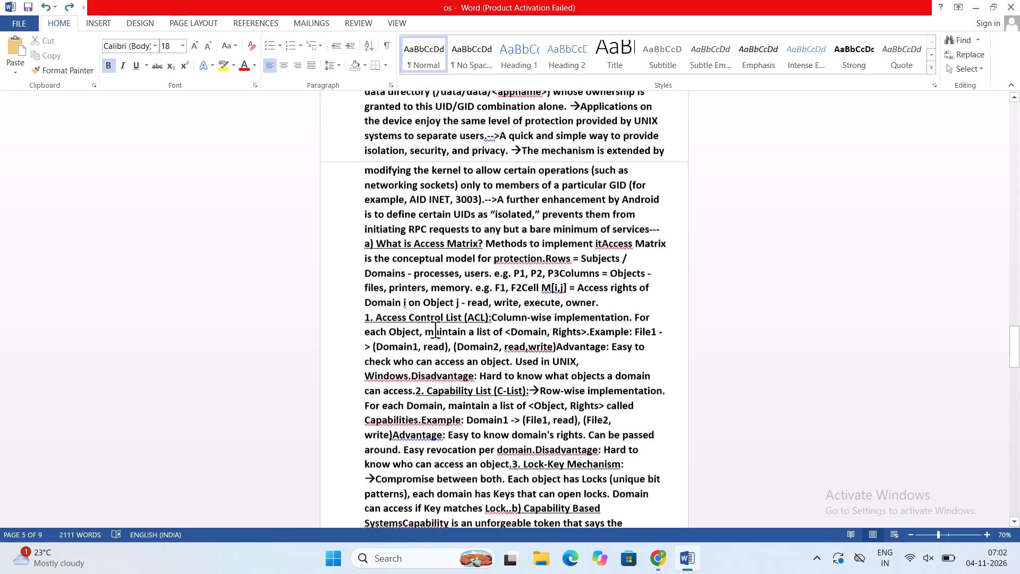
scroll(435, 330, "down", 2)
scroll(435, 330, "up", 1)
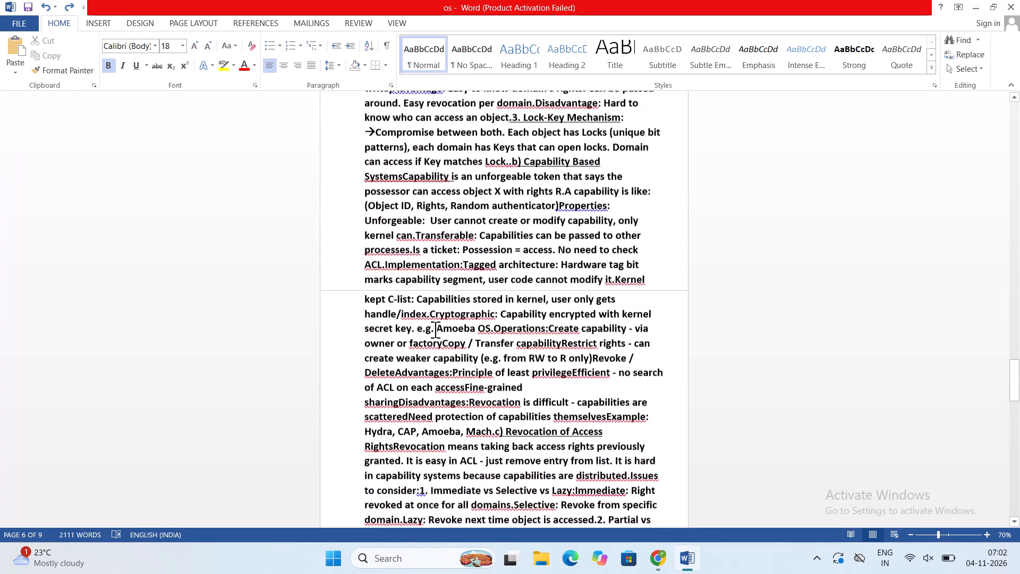
scroll(435, 330, "up", 3)
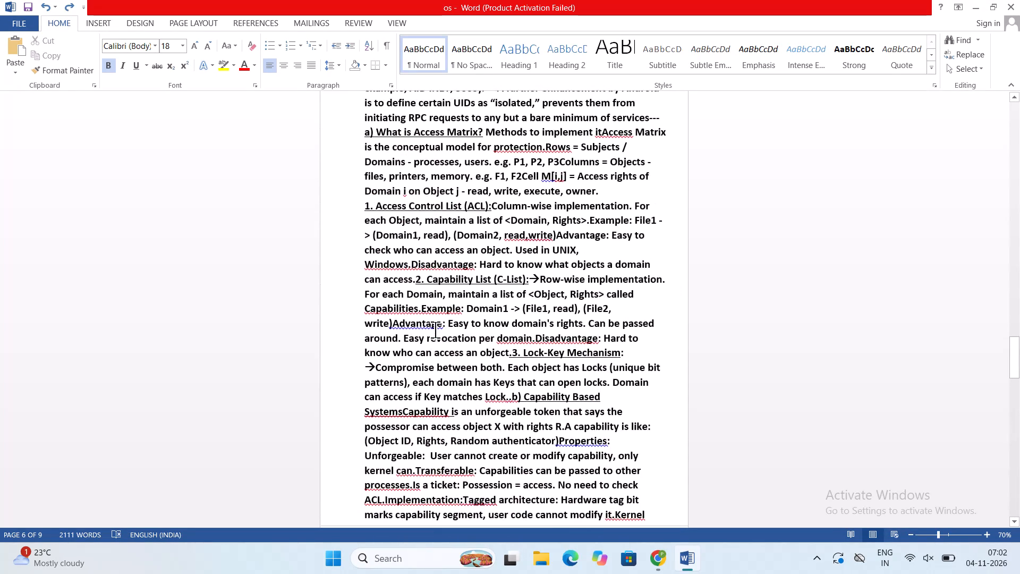
scroll(435, 330, "up", 2)
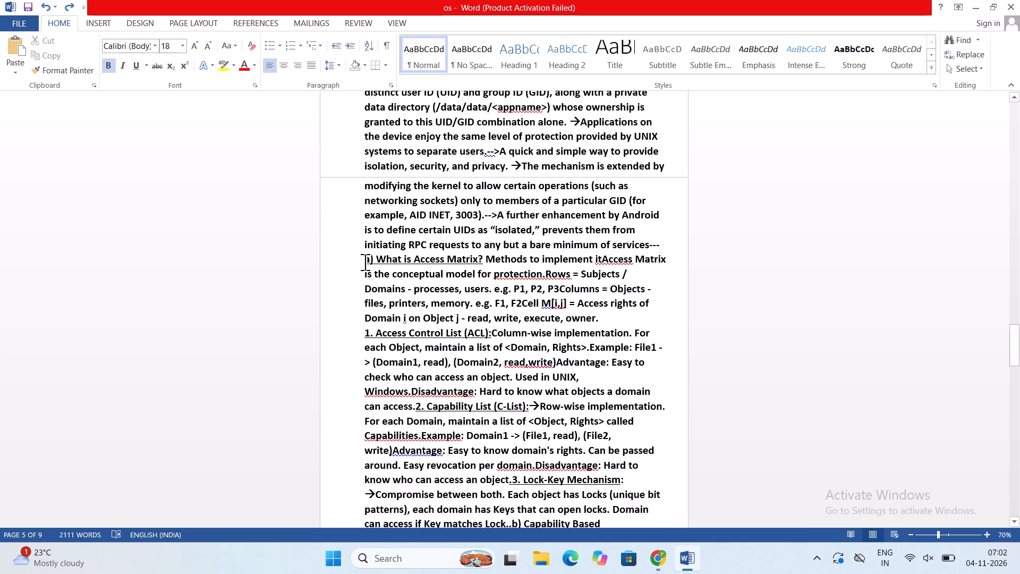
Delete the text from "a) What is Access Matrix?" through the revocation answer ending "with version numbers.", just before the Hospital Access Matrix heading.
left_click_drag(364, 260, 437, 454)
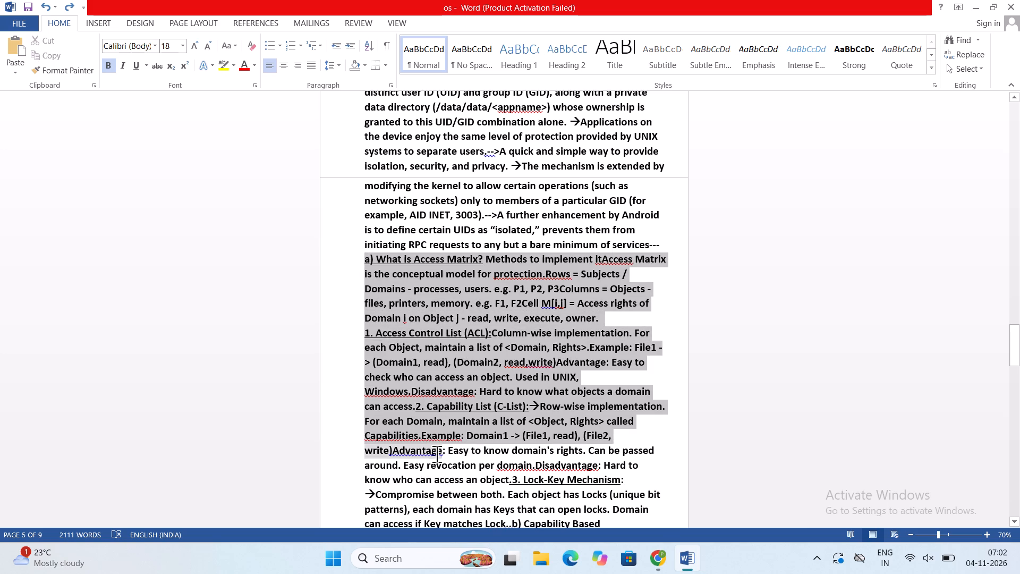
left_click_drag(437, 454, 470, 484)
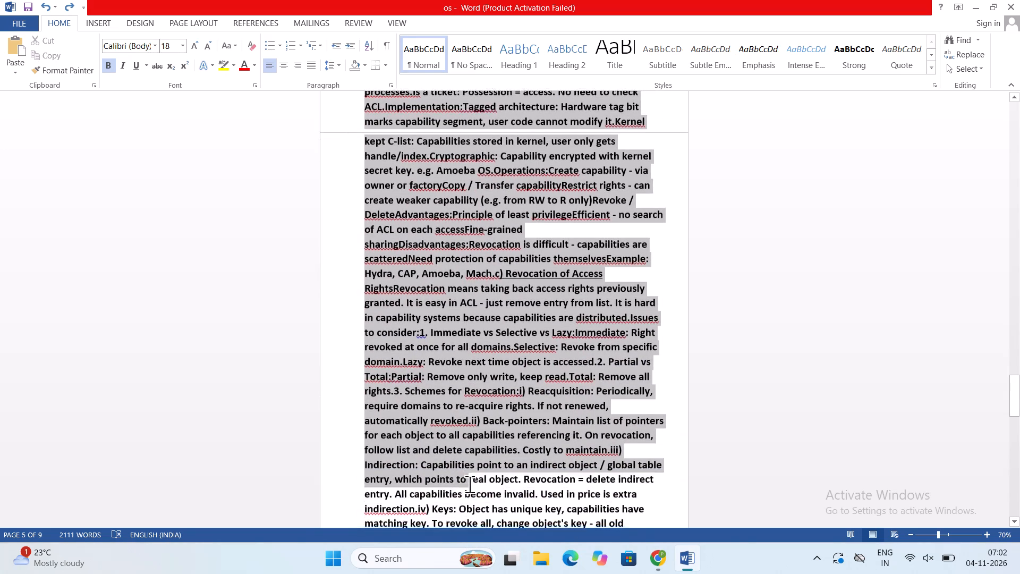
left_click_drag(470, 484, 511, 526)
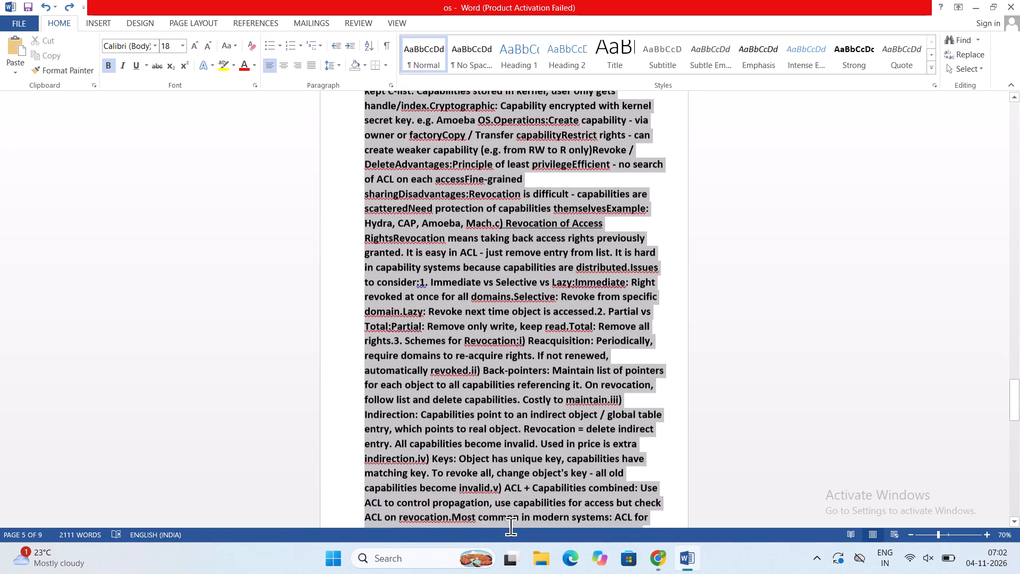
left_click_drag(511, 526, 489, 425)
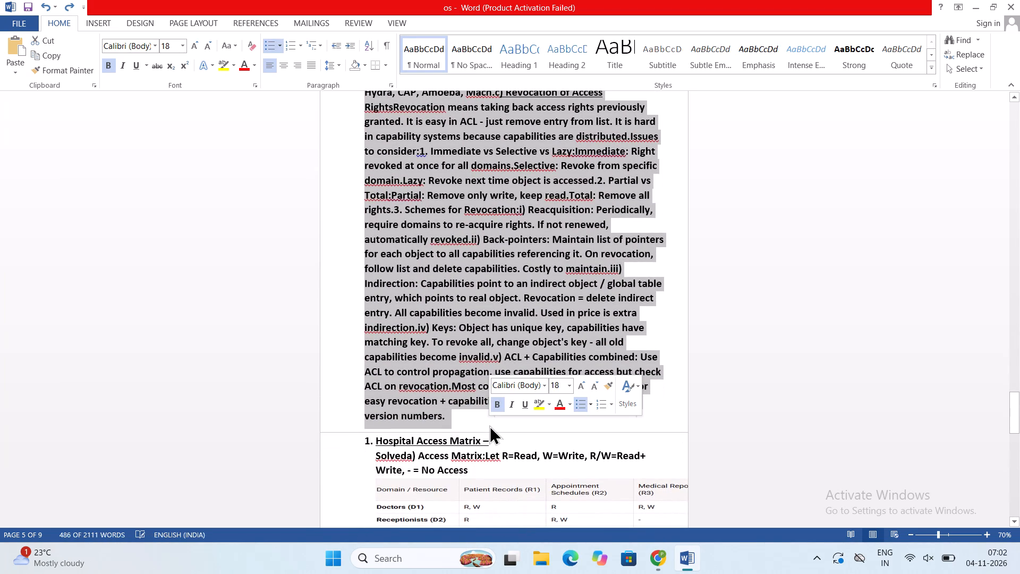
scroll(489, 425, "up", 1)
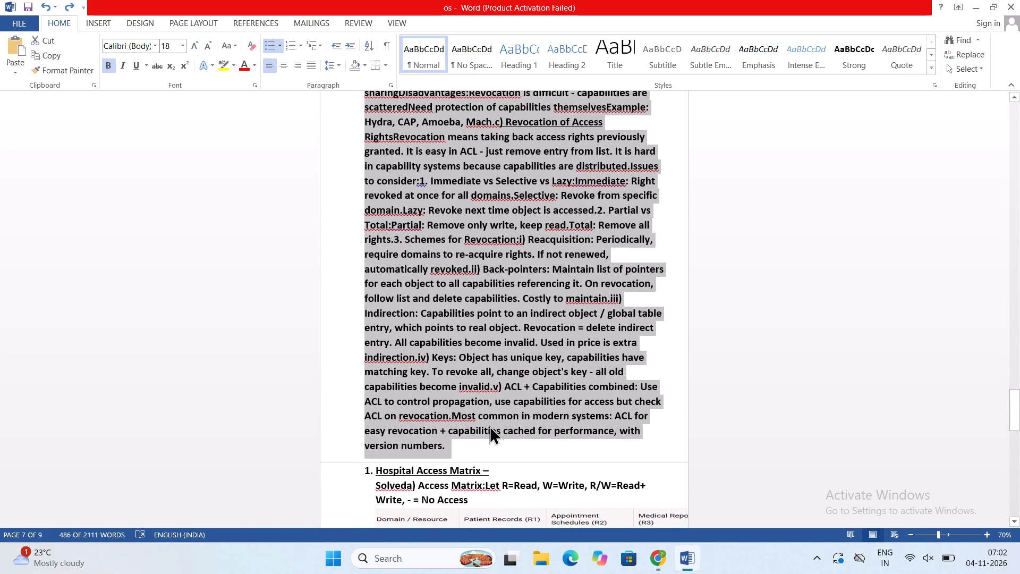
key("BackSpace")
Insert the number "1." before the "Hospital Access Matrix" heading.
scroll(489, 425, "up", 2)
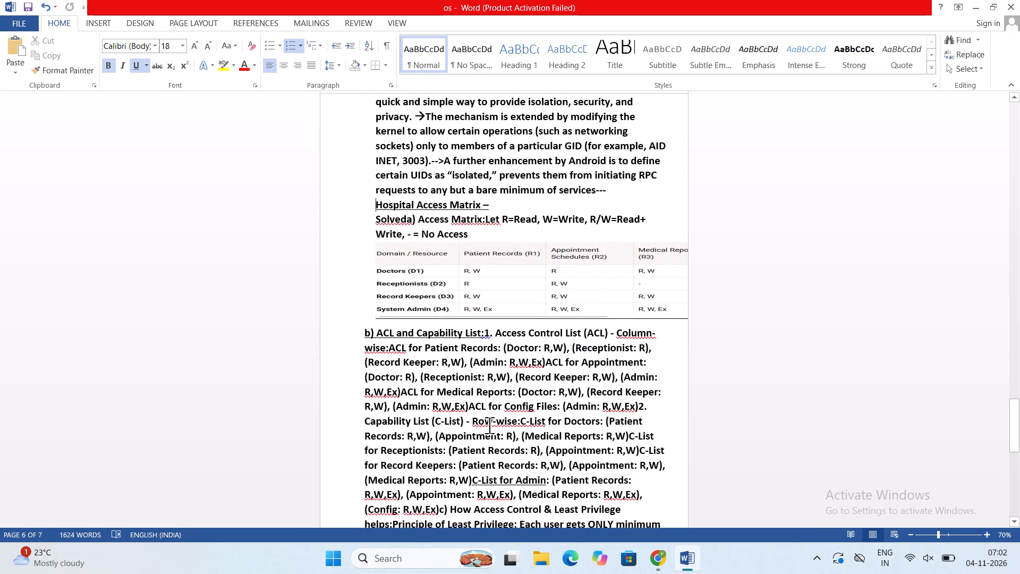
key("1")
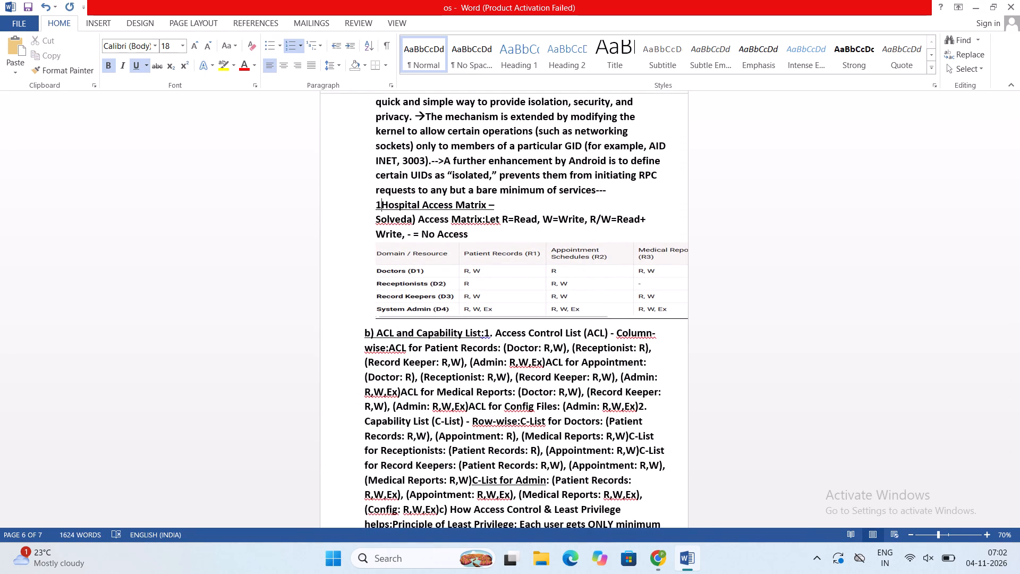
key("period")
Check the layout and page breaks from the Hospital Access Matrix section to the document's end and back.
scroll(489, 425, "down", 4)
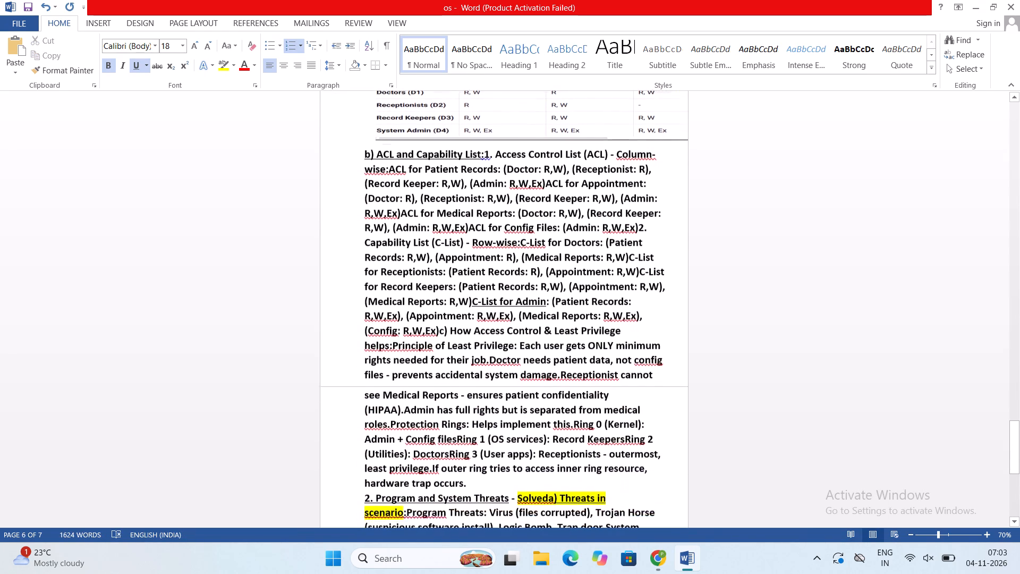
scroll(489, 425, "down", 6)
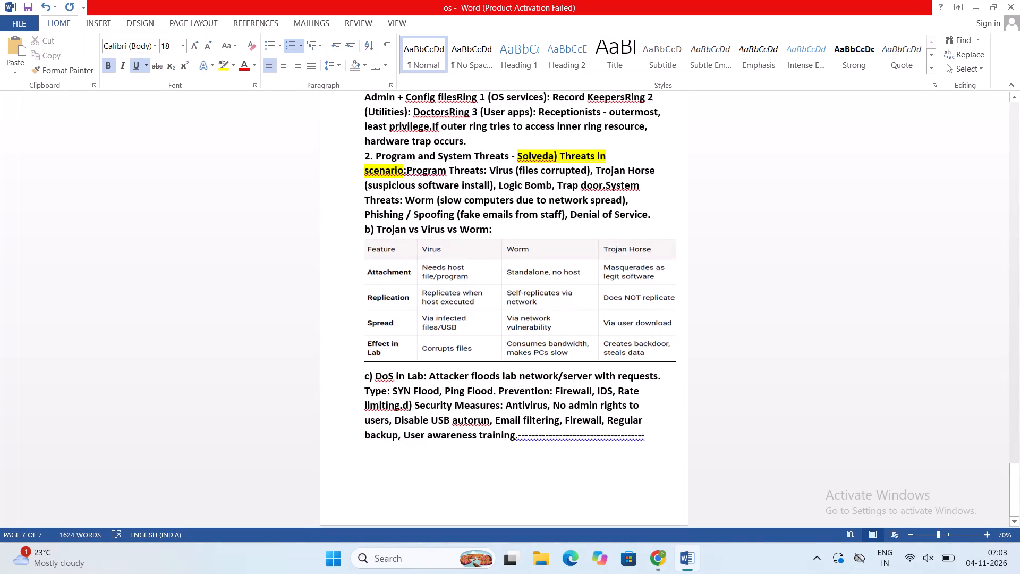
scroll(489, 425, "down", 1)
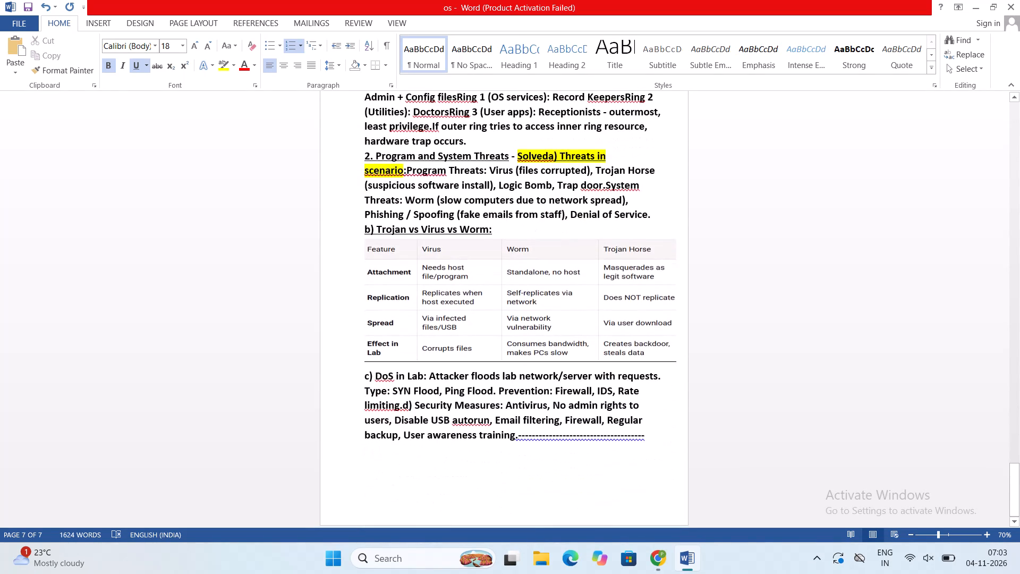
scroll(489, 425, "down", 4)
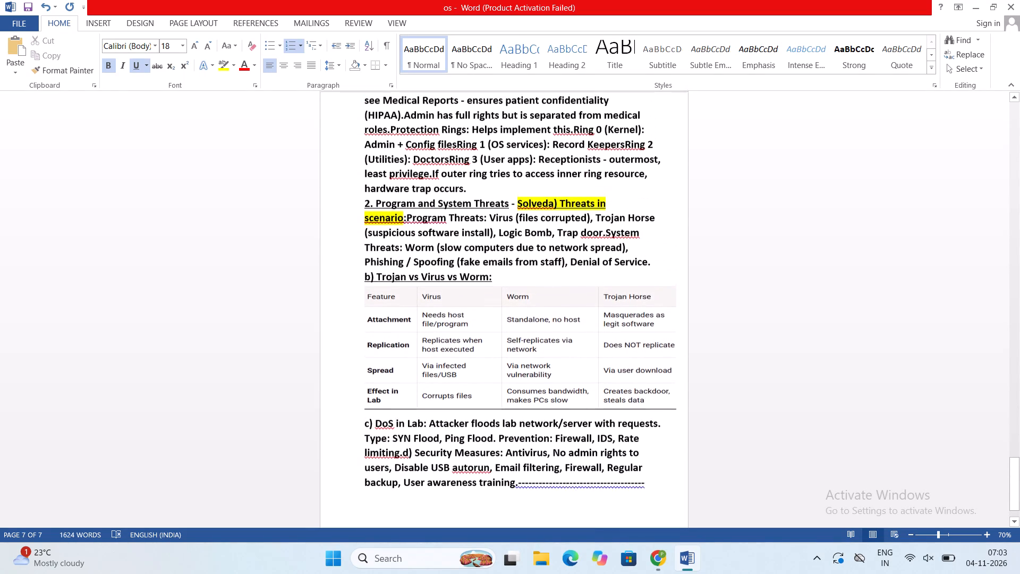
scroll(489, 425, "down", 2)
scroll(489, 425, "up", 3)
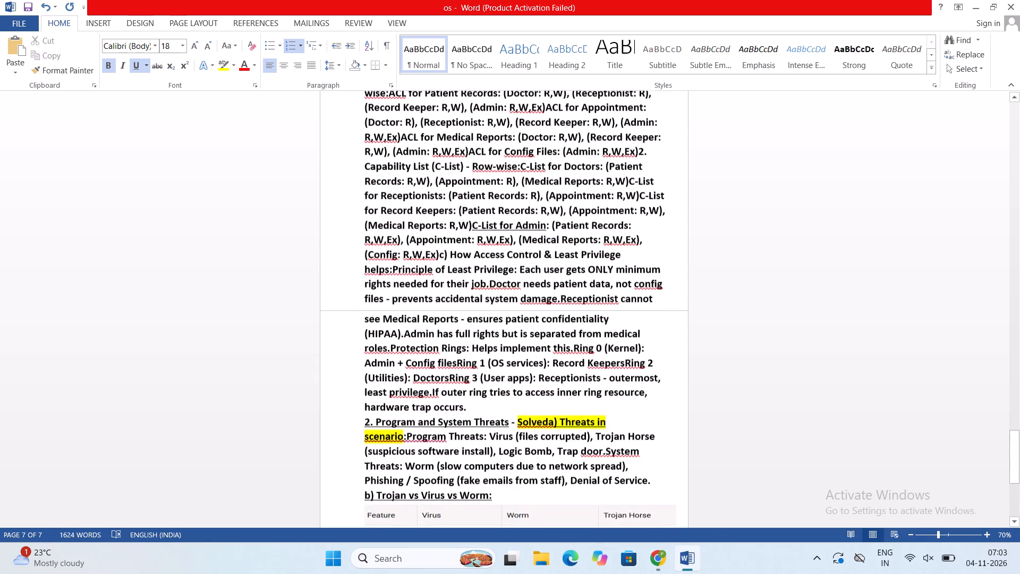
scroll(489, 425, "up", 4)
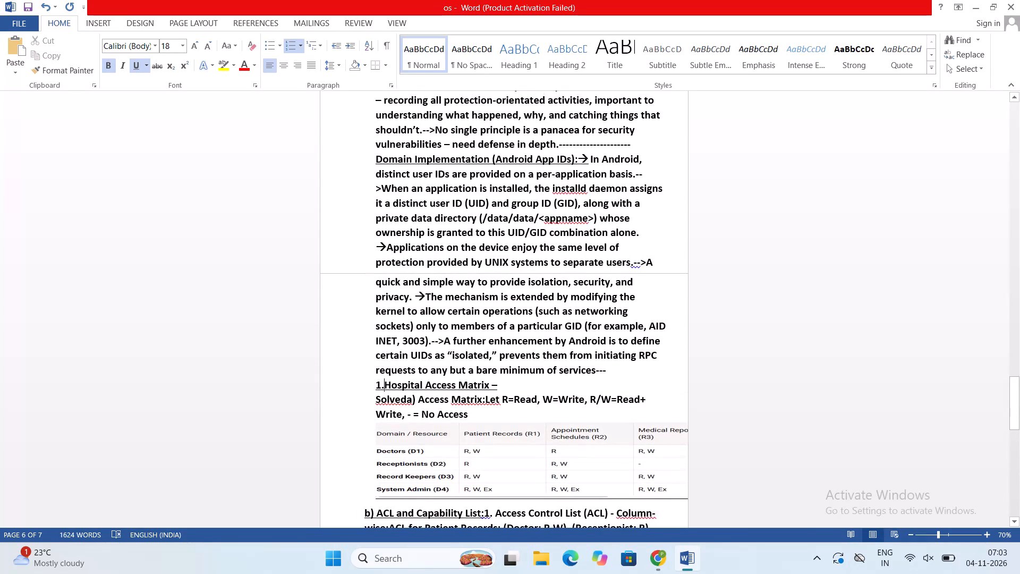
Review the notes from the Hospital Access Matrix section to the closing Security Measures text, checking how the last page is filled.
scroll(489, 425, "down", 2)
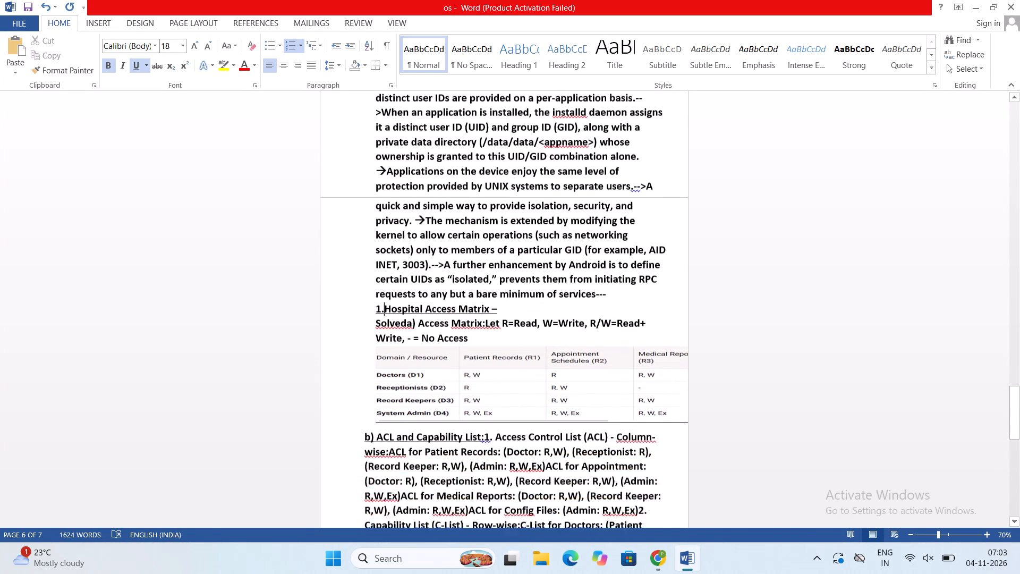
scroll(489, 425, "down", 5)
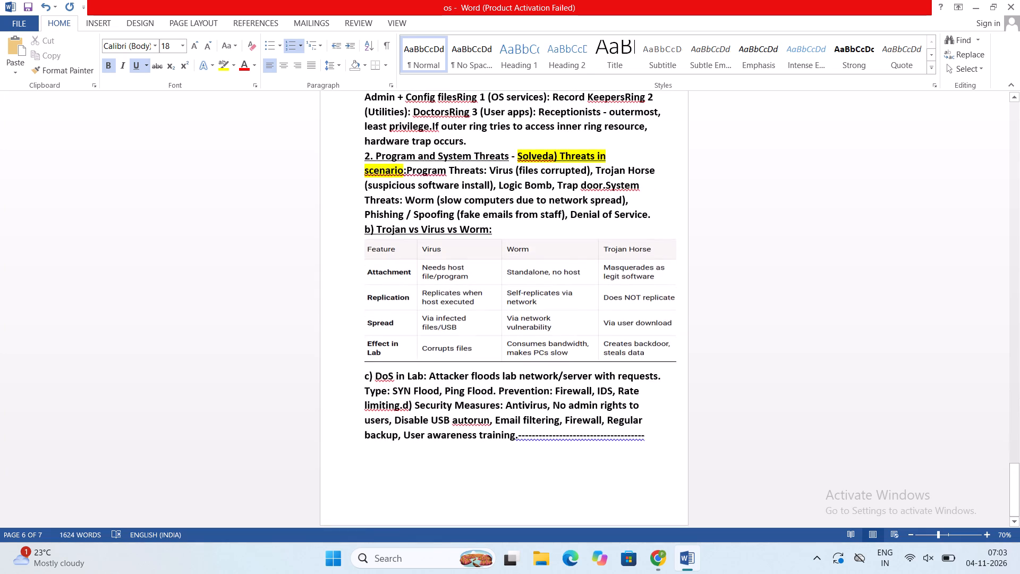
scroll(489, 425, "up", 2)
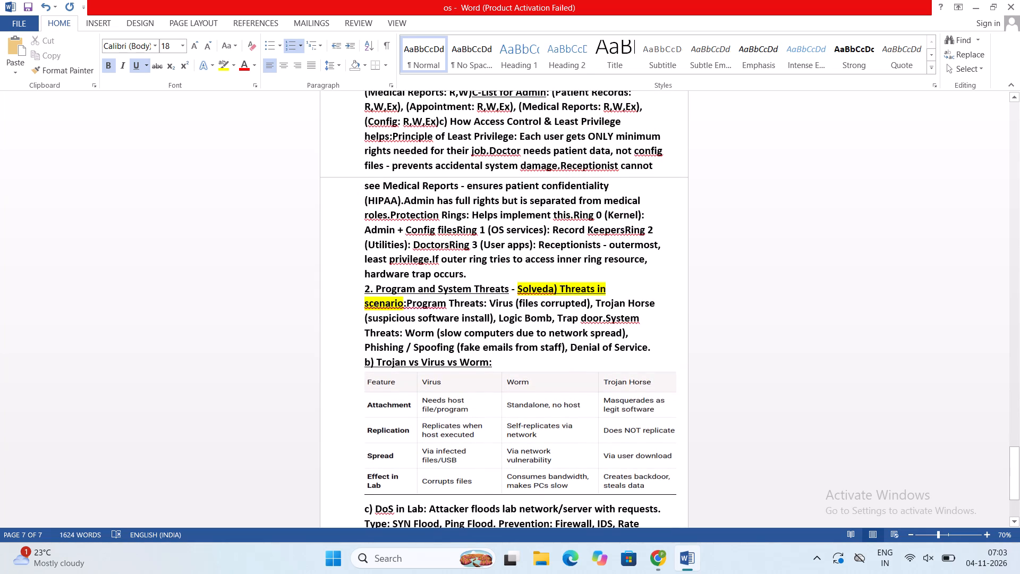
scroll(489, 425, "down", 5)
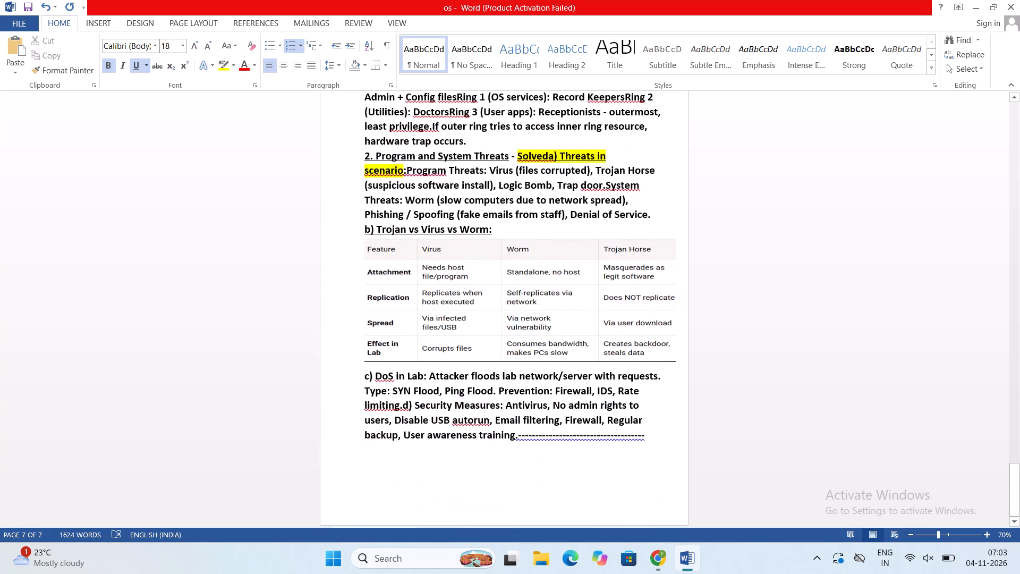
scroll(489, 425, "down", 2)
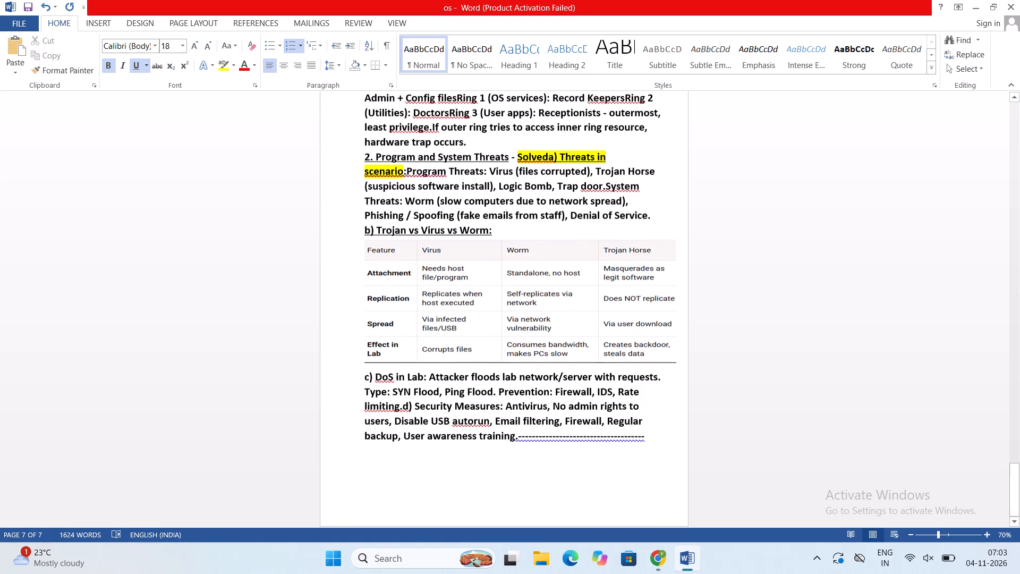
scroll(489, 425, "down", 2)
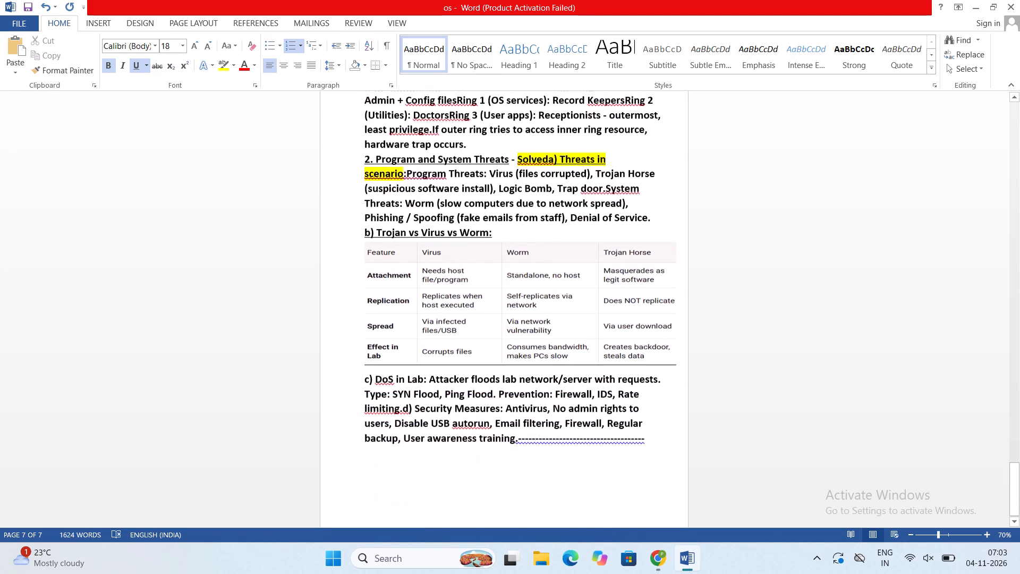
scroll(489, 425, "down", 2)
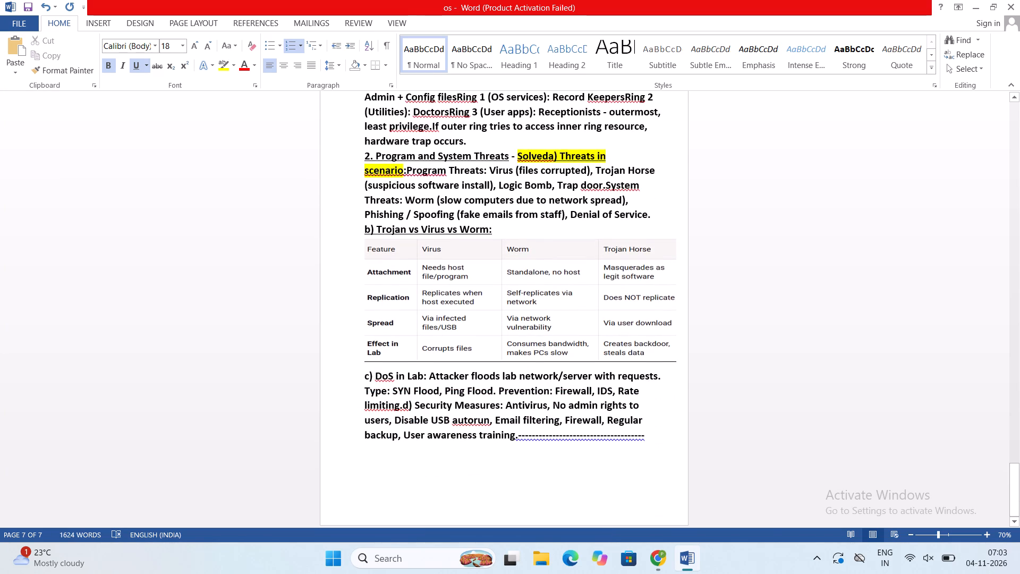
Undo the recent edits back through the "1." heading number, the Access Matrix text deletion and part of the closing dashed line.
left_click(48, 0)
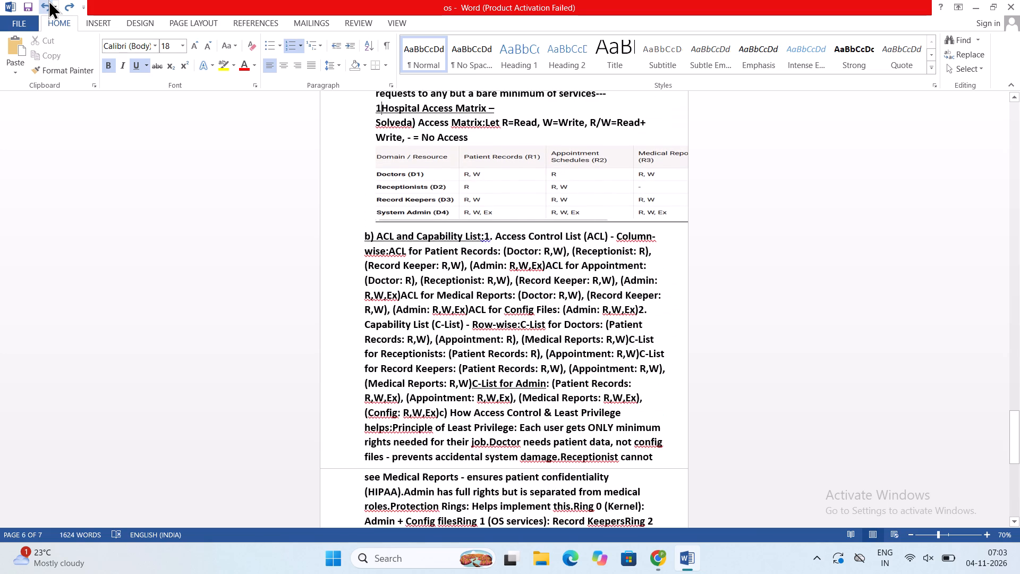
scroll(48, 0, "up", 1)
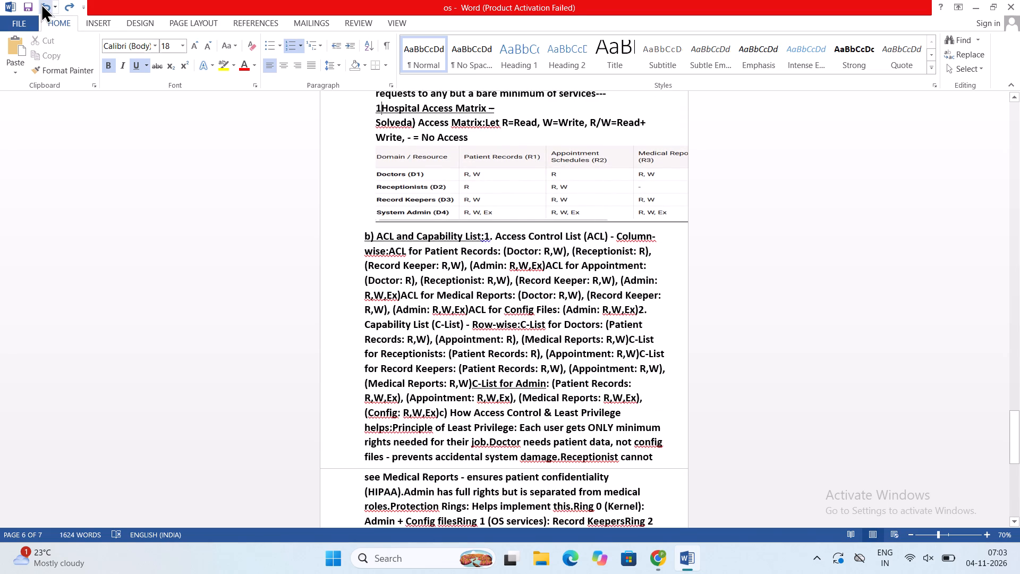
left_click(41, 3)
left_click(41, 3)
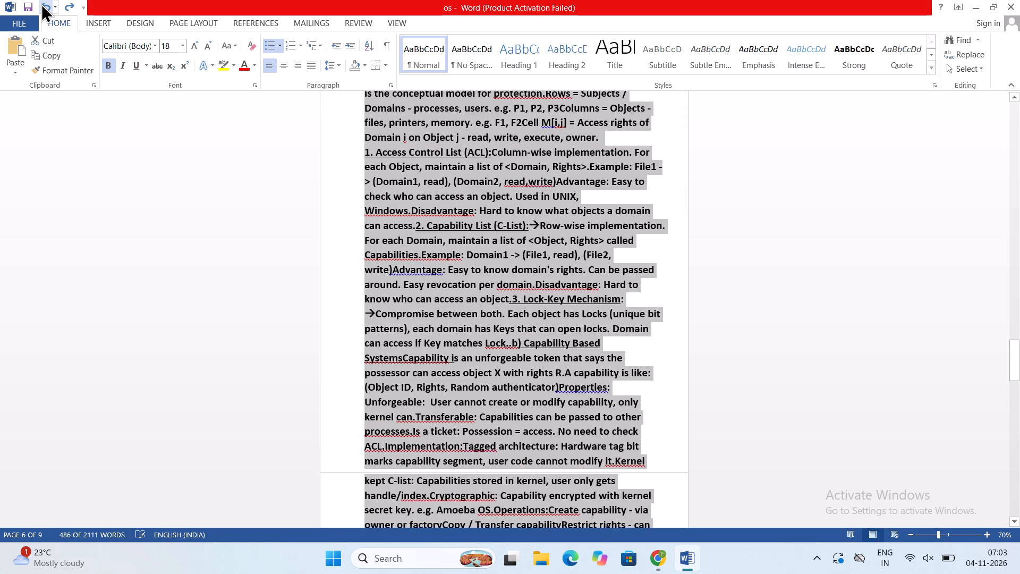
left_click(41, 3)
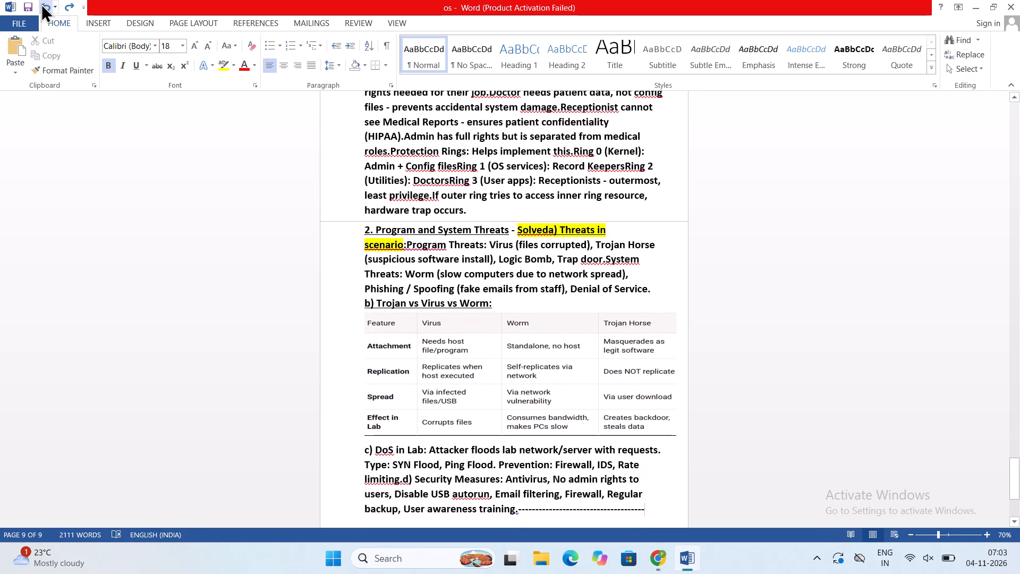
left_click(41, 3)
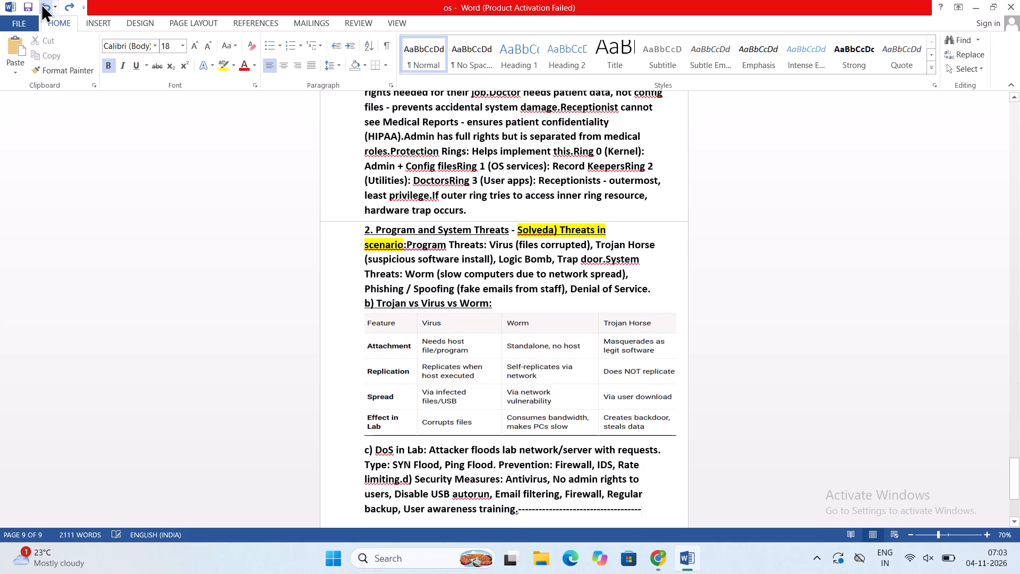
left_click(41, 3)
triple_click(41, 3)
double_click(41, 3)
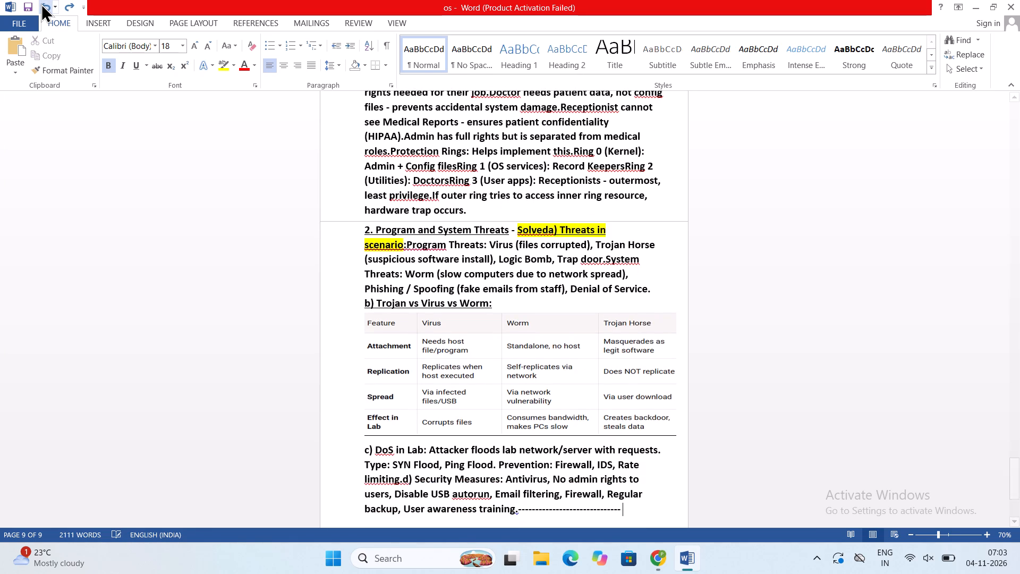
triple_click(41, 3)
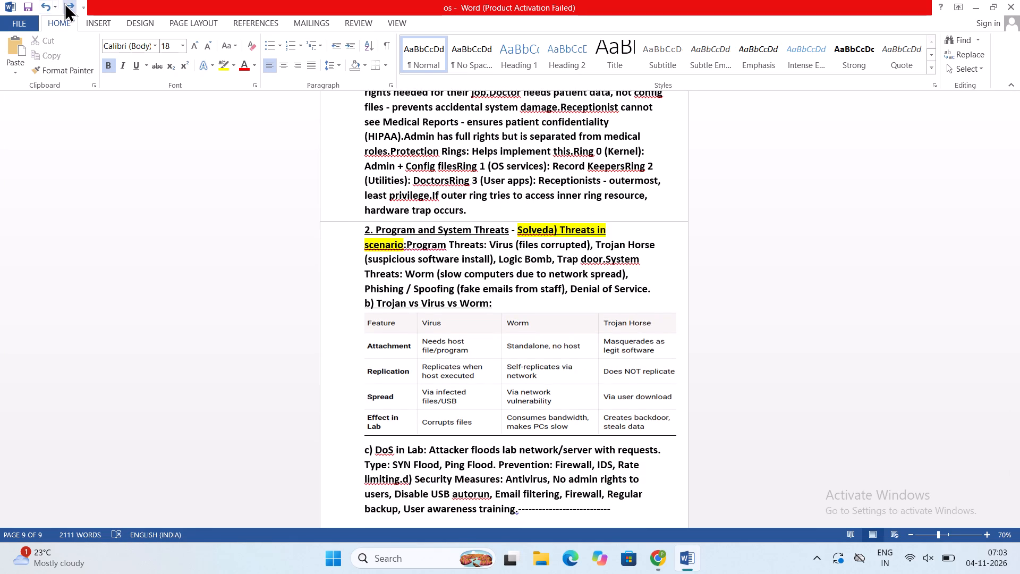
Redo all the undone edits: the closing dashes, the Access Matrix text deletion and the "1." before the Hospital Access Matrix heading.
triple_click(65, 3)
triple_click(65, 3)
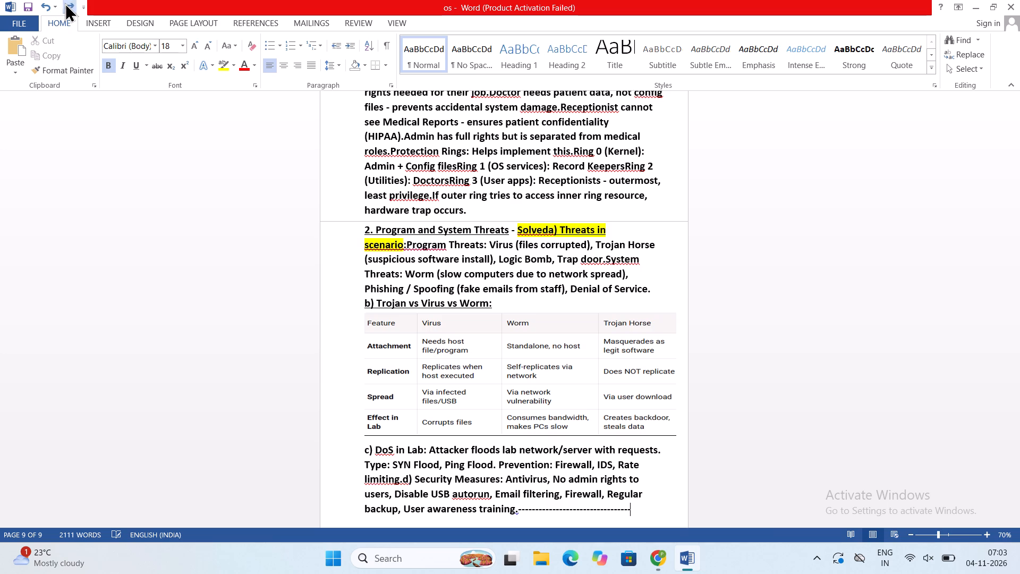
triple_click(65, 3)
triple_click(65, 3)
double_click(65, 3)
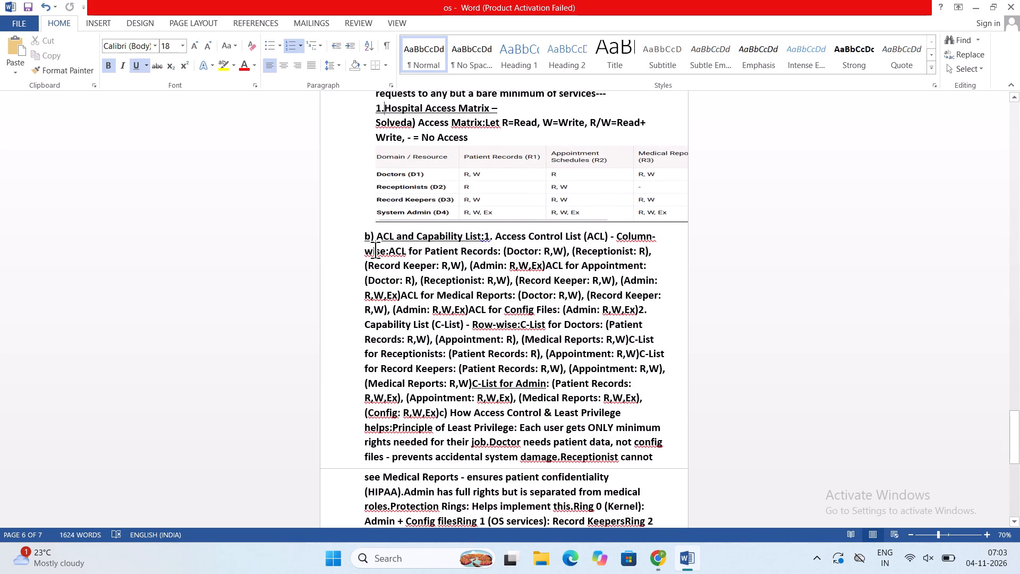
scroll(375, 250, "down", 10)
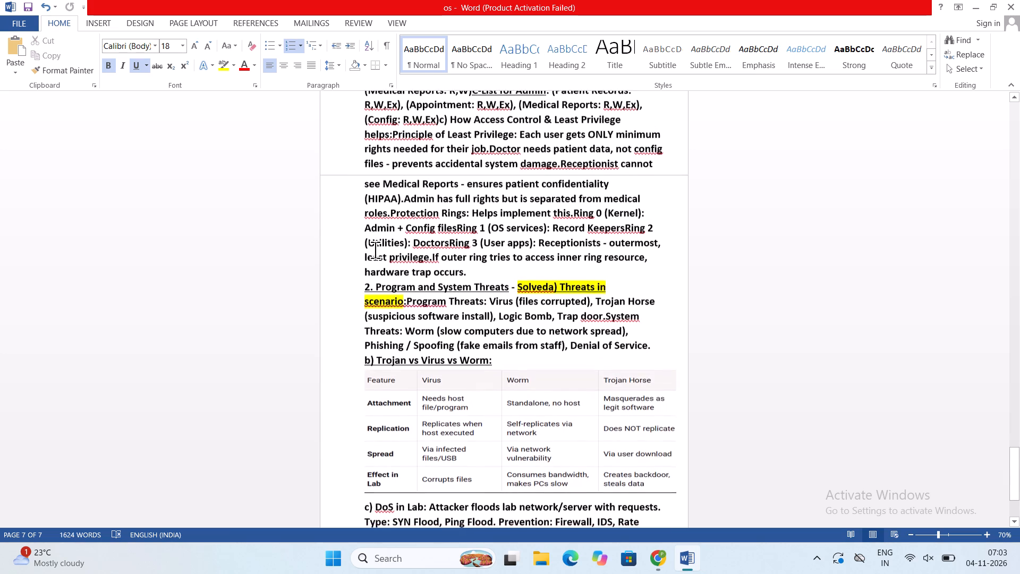
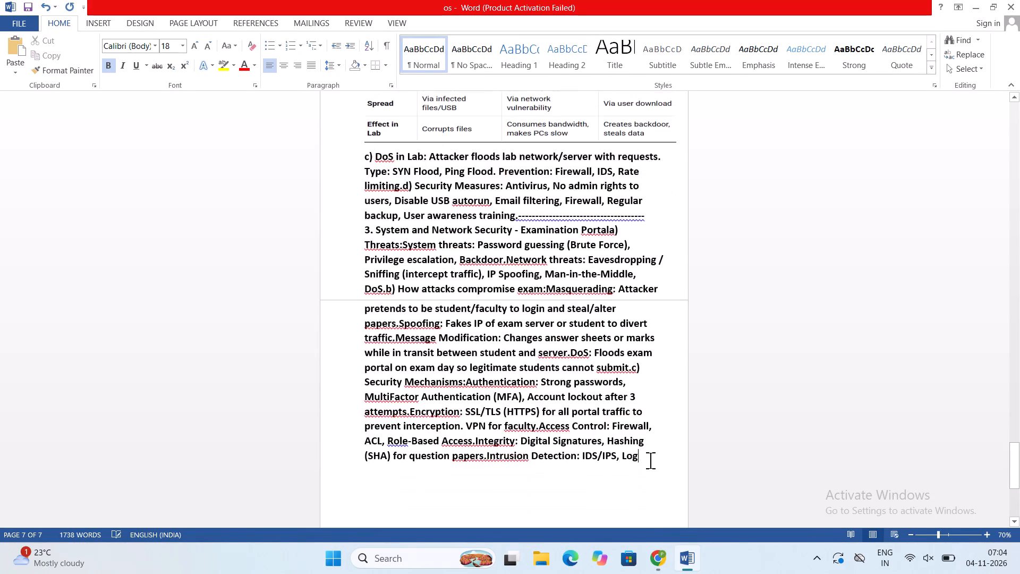
Review the notes from the document's end back to the Segmentation and Tree-Structured Directories sections, and forward again to the Hospital Access Matrix heading.
scroll(650, 460, "up", 4)
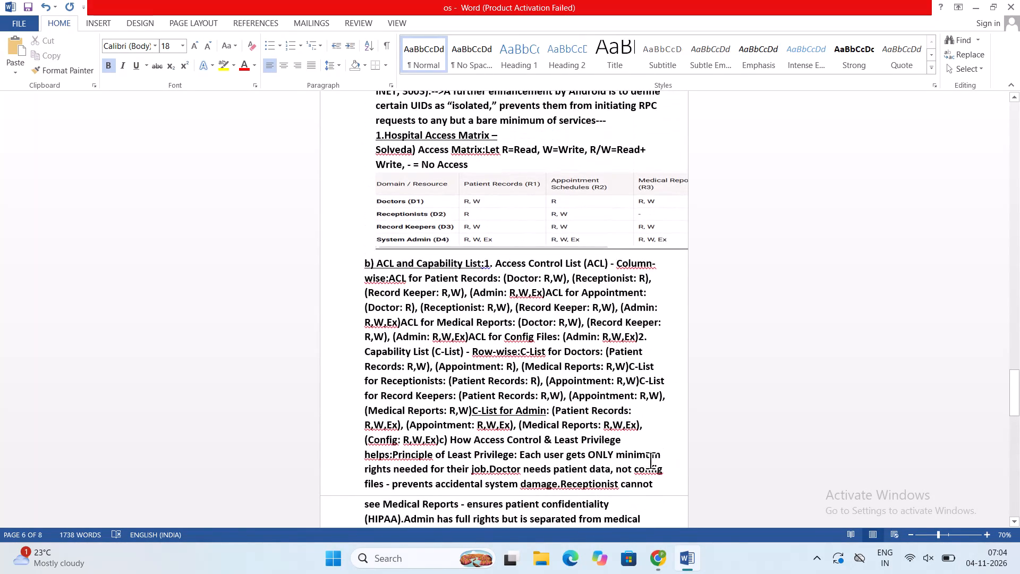
scroll(650, 460, "up", 5)
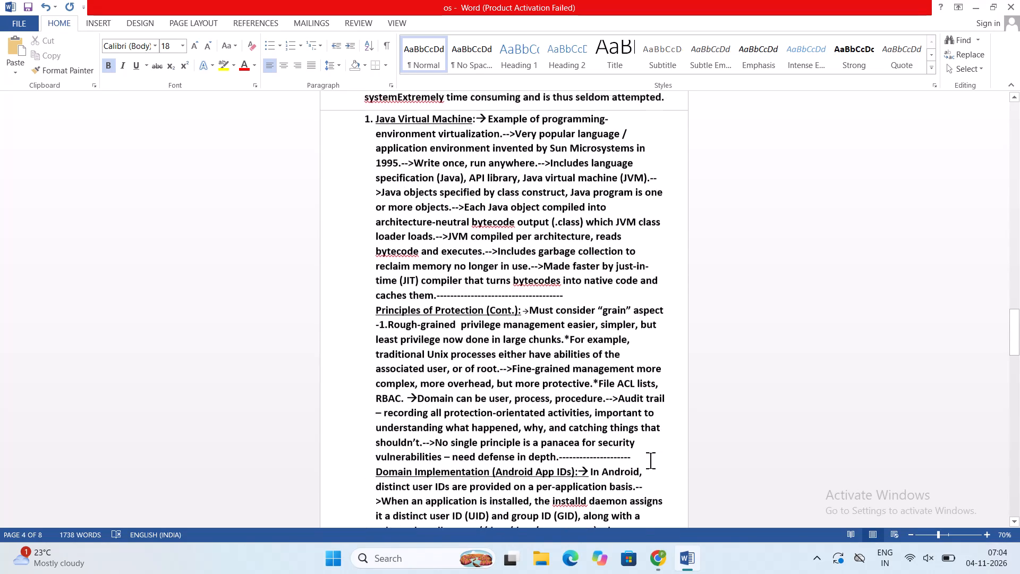
scroll(650, 460, "up", 7)
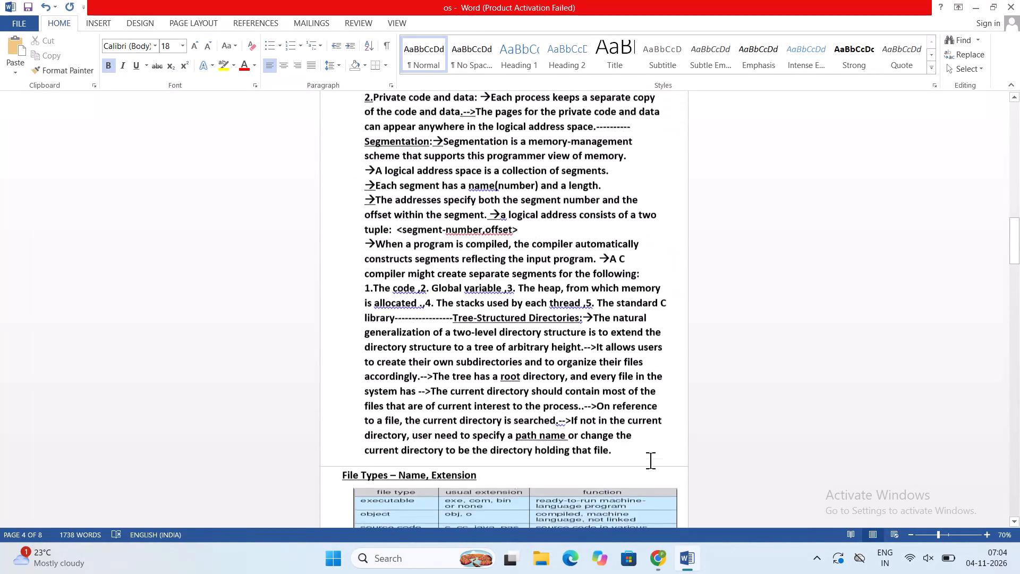
scroll(650, 460, "up", 2)
scroll(650, 460, "down", 6)
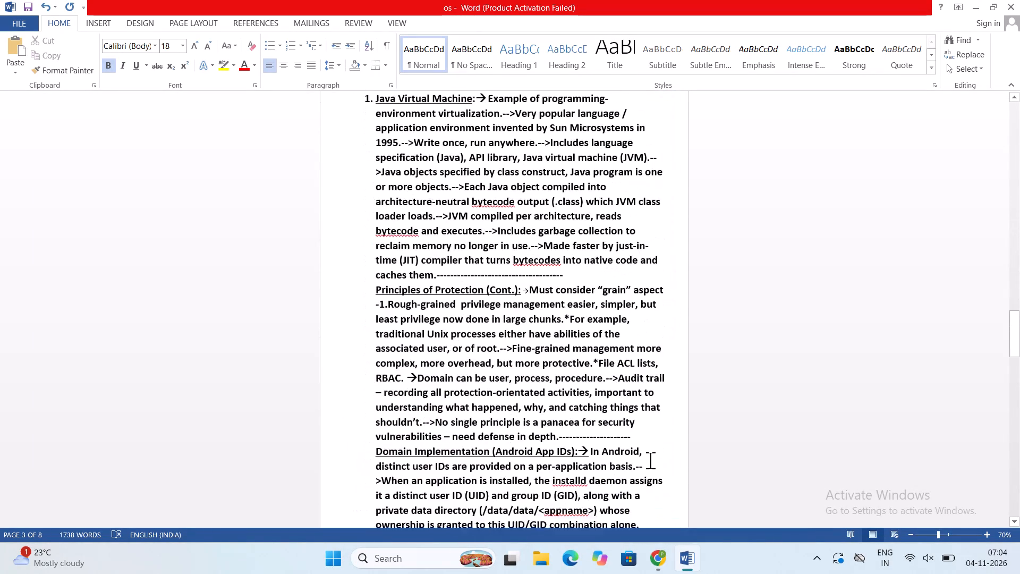
scroll(650, 460, "down", 1)
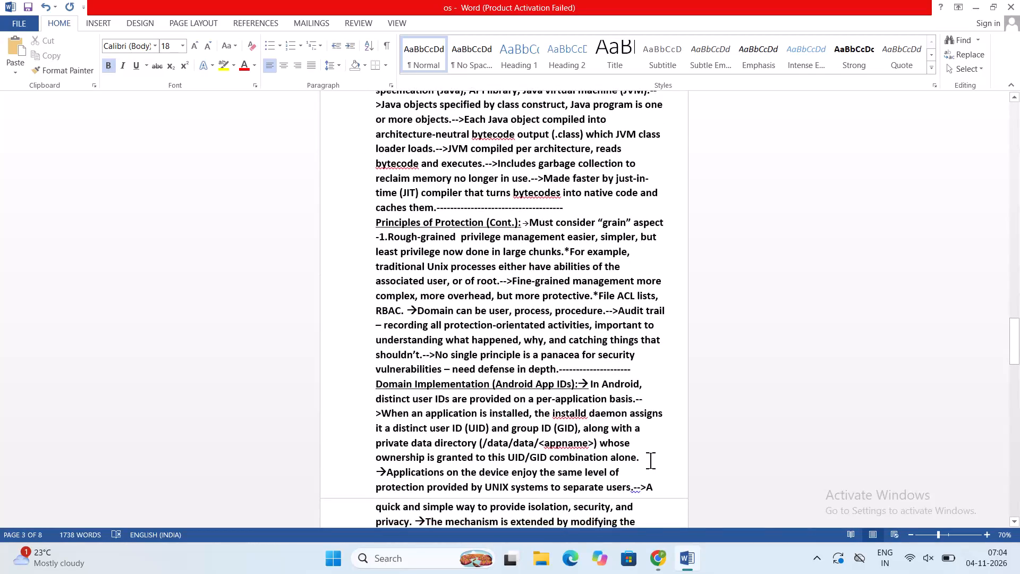
scroll(650, 460, "down", 1)
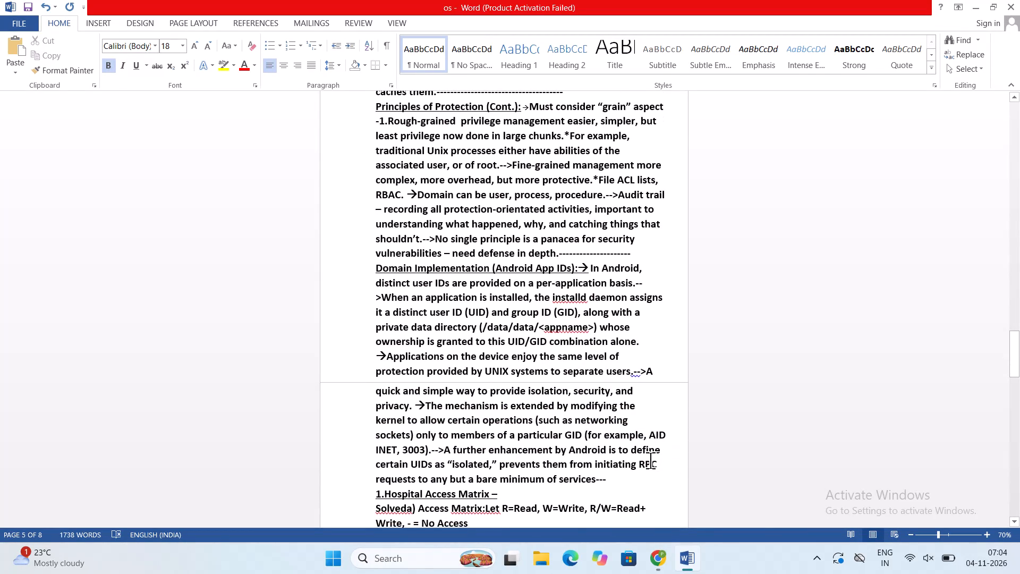
scroll(650, 460, "down", 2)
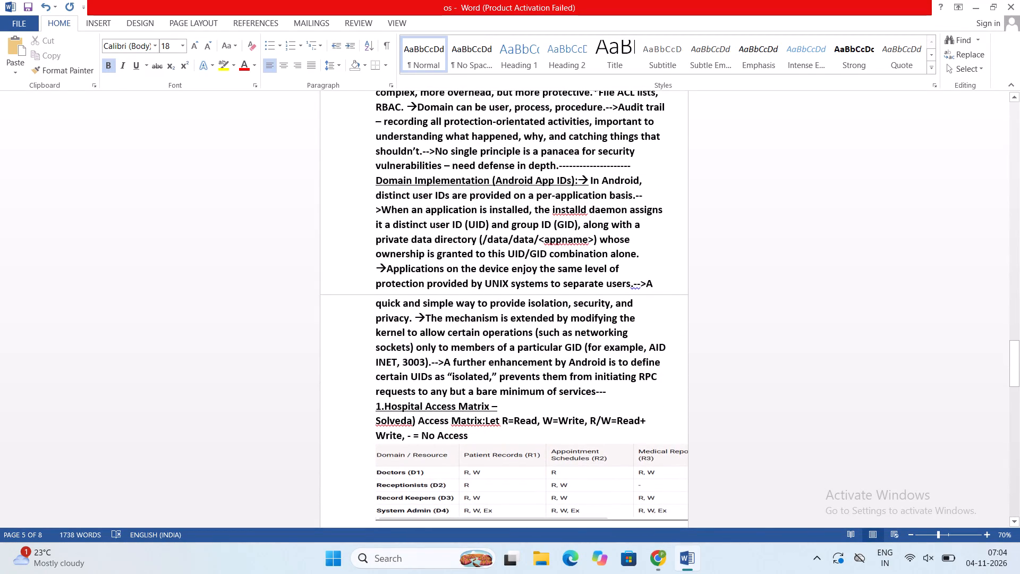
Delete the "Principles of Protection (Cont.)" section, from its heading through "need defense in depth." and the dashes before the Domain Implementation heading.
scroll(650, 460, "down", 4)
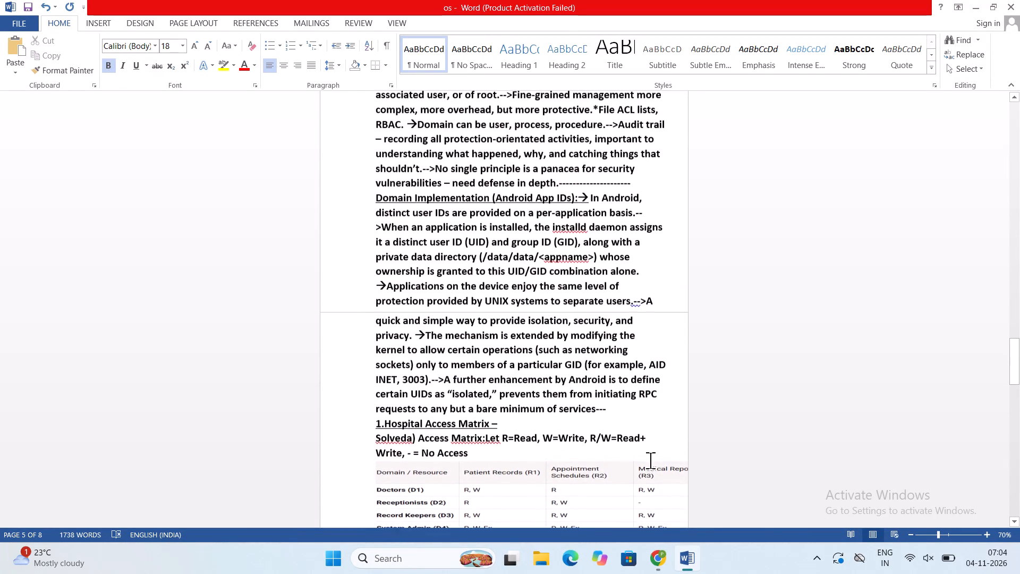
scroll(650, 460, "down", 3)
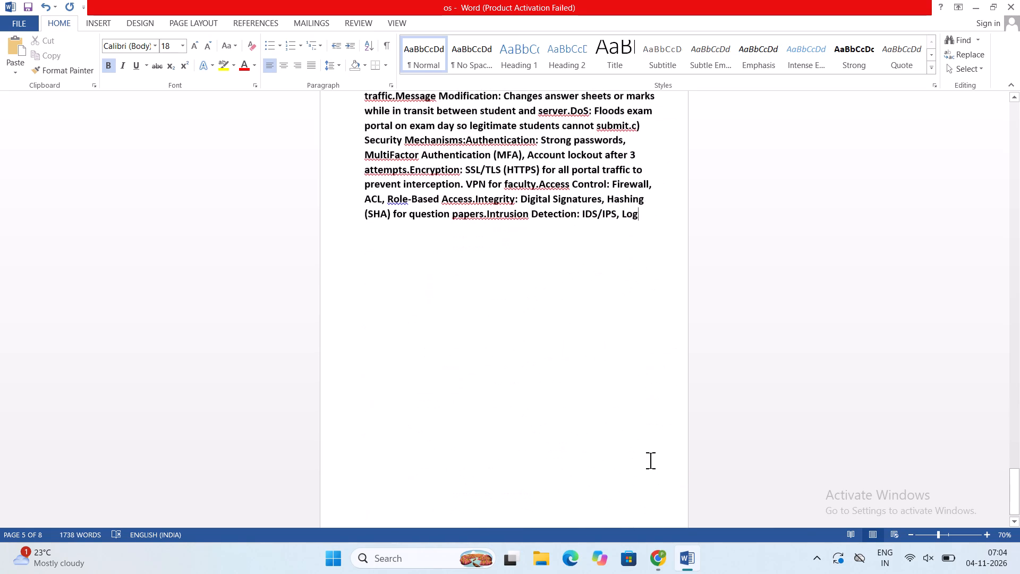
scroll(650, 460, "up", 6)
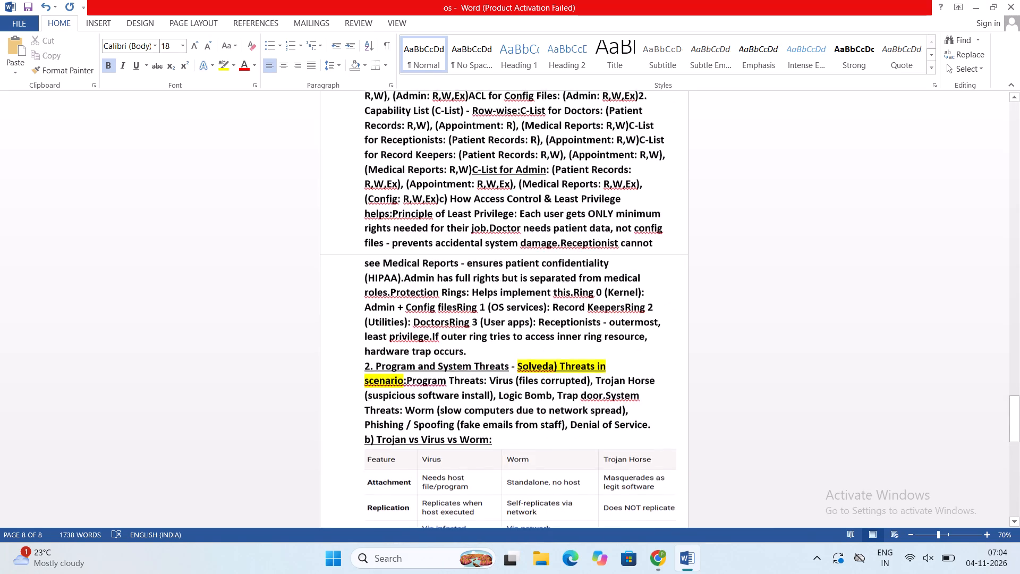
scroll(650, 460, "up", 7)
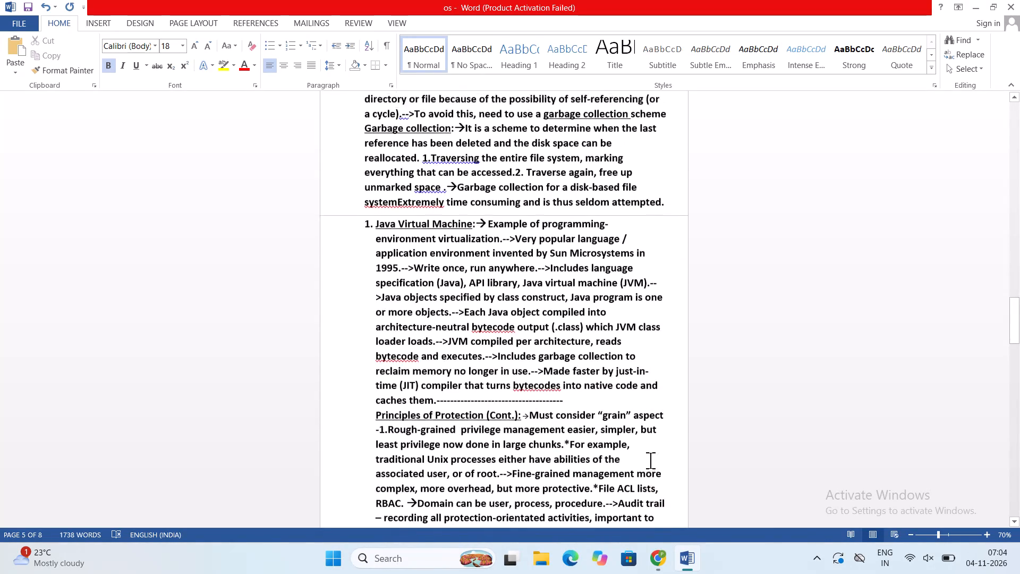
scroll(650, 460, "up", 1)
scroll(650, 460, "down", 1)
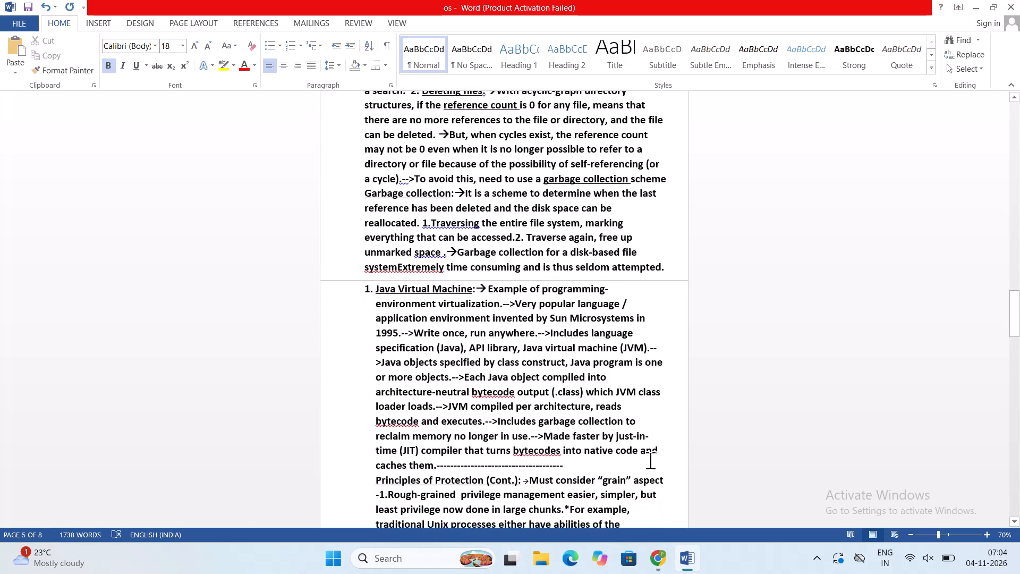
scroll(650, 460, "down", 4)
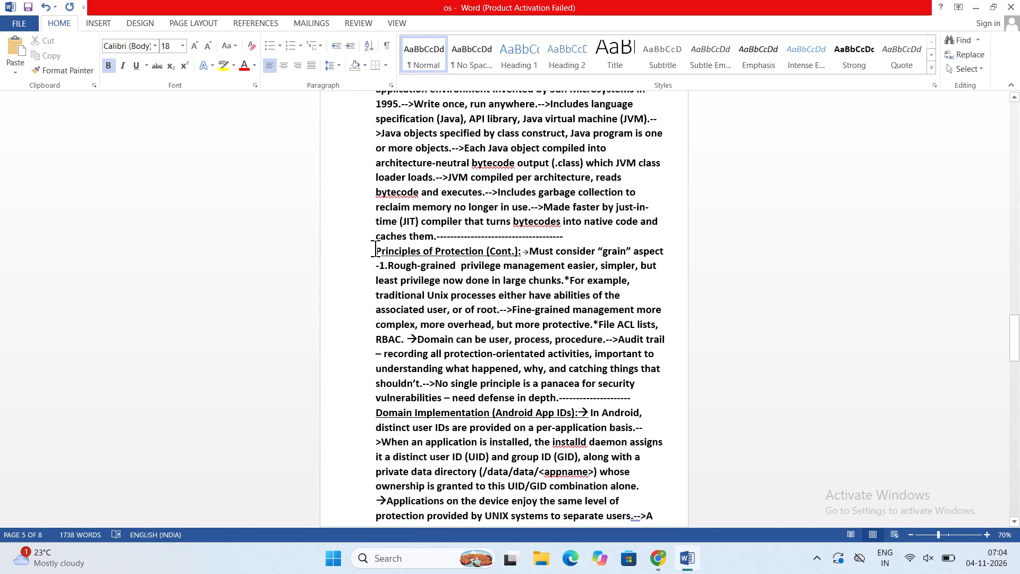
left_click_drag(372, 249, 613, 393)
key("BackSpace")
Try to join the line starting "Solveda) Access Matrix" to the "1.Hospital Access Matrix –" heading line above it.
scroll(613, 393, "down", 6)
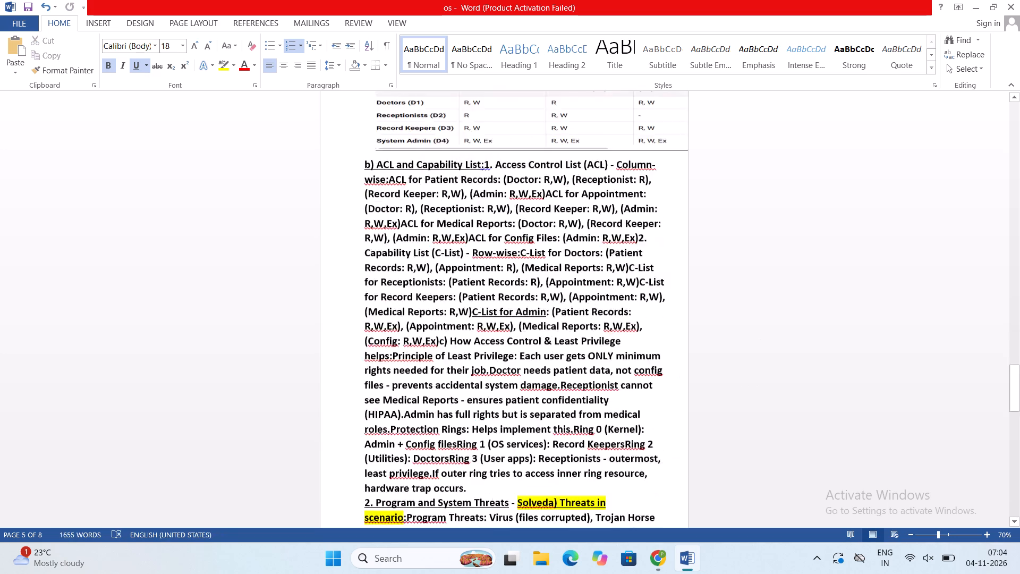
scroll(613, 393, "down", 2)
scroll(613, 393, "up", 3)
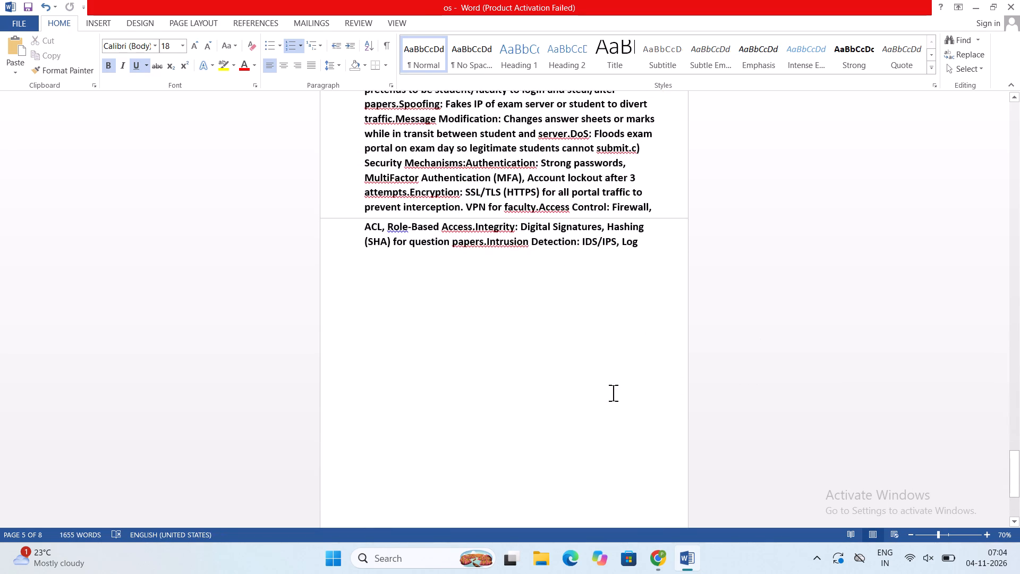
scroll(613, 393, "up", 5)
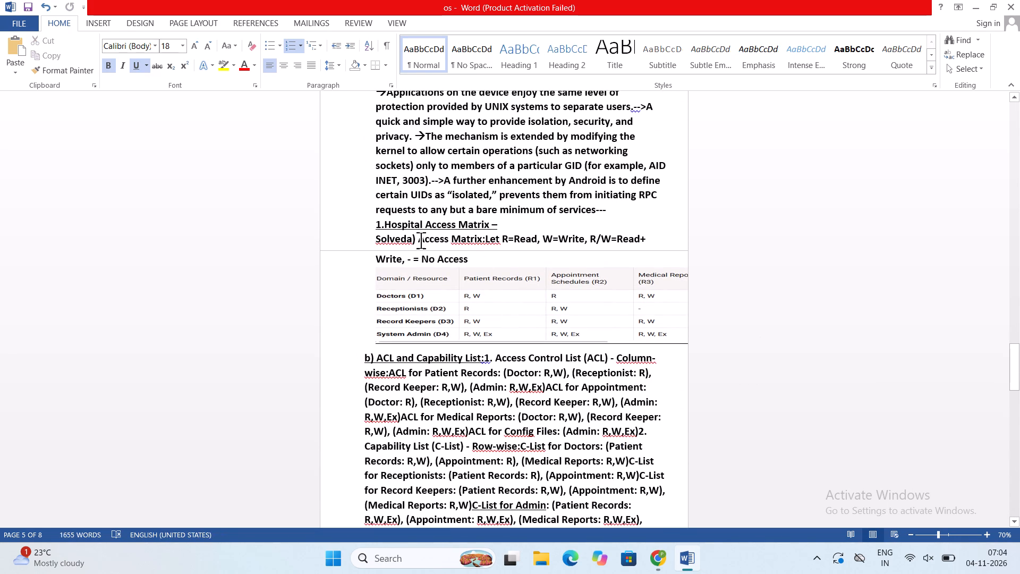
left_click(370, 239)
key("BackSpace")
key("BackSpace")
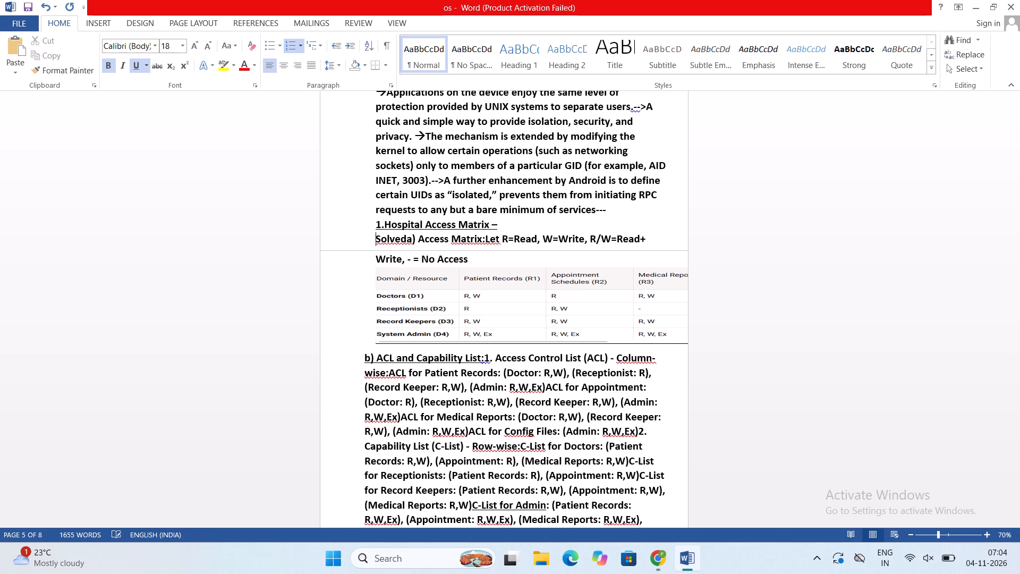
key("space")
Insert an extra space before "R=Read" in the Hospital Access Matrix introduction.
key("Right")
key("Right")
key("Right")
key("Right")
key("Right")
key("Right")
key("Right")
key("Right")
key("Right")
key("Right")
key("Right")
key("Right")
key("Right")
key("Right")
key("Right")
key("Right")
key("Right")
key("Right")
key("Right")
key("Right")
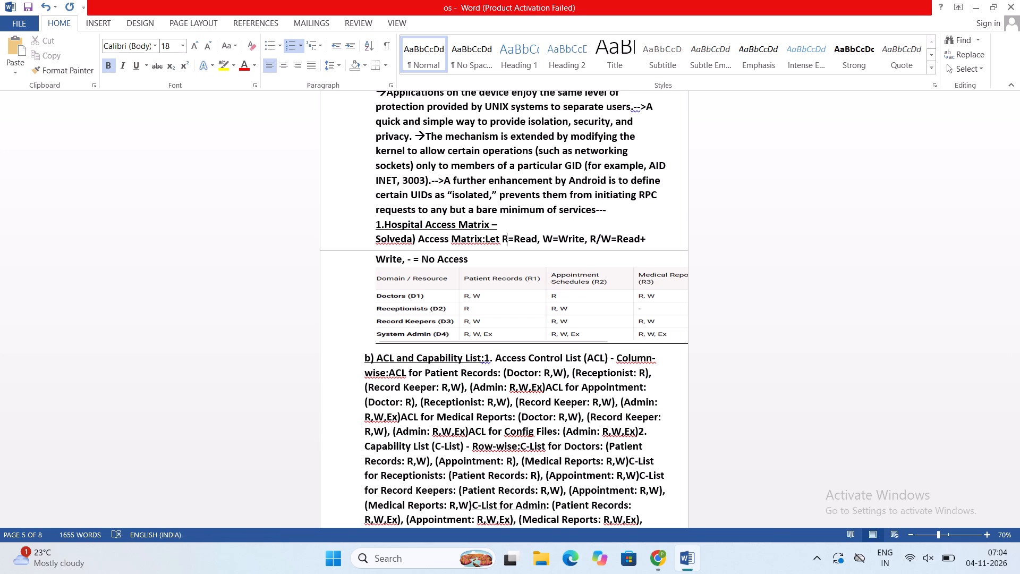
key("Left")
key("Left")
key("Left")
key("Left")
key("Left")
key("Left")
key("Left")
key("space")
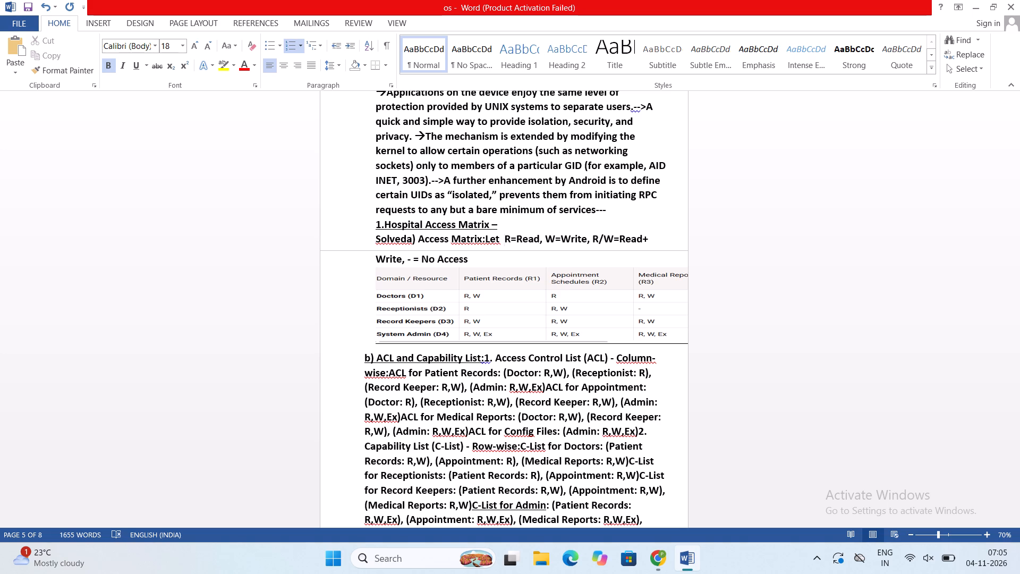
Insert a space in "Solveda)" below the Hospital Access Matrix heading so that it reads "Solved a)".
key("Left")
key("Left")
key("Left")
key("Left")
key("Left")
key("Left")
key("Left")
key("Left")
key("Left")
key("Left")
key("Left")
key("Left")
key("Left")
key("Left")
key("Left")
key("Left")
key("Left")
key("Left")
key("Left")
key("Left")
key("Right")
key("Right")
key("Right")
key("Right")
key("space")
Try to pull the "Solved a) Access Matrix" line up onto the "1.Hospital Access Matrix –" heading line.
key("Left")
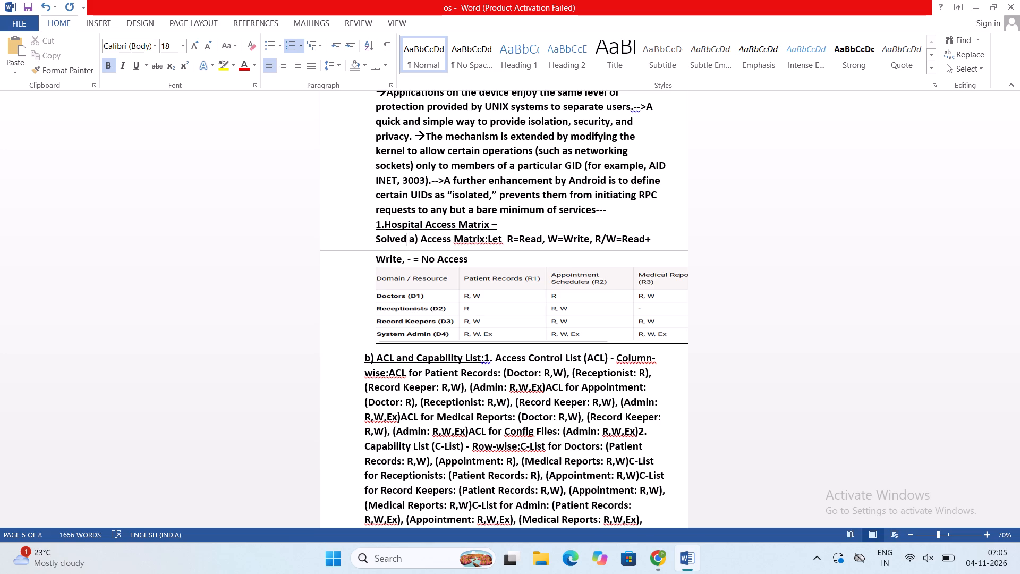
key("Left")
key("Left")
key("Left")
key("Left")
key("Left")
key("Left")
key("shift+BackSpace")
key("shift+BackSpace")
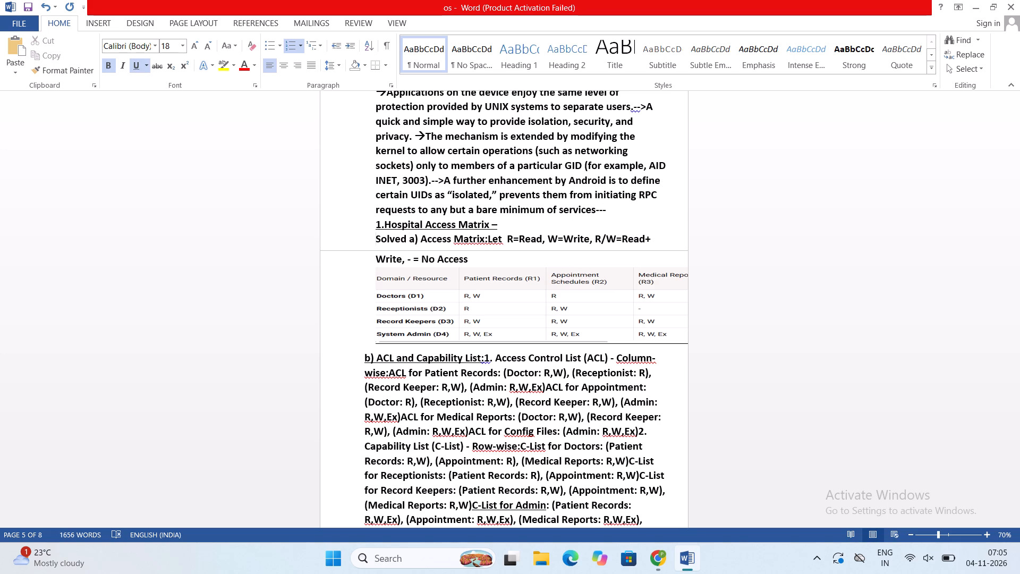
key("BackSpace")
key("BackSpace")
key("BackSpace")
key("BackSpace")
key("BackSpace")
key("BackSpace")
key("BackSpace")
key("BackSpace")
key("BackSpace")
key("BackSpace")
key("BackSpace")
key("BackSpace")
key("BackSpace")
Add a dashed separator after "hardware trap occurs.", just before the "2. Program and System Threats" heading.
scroll(370, 239, "down", 6)
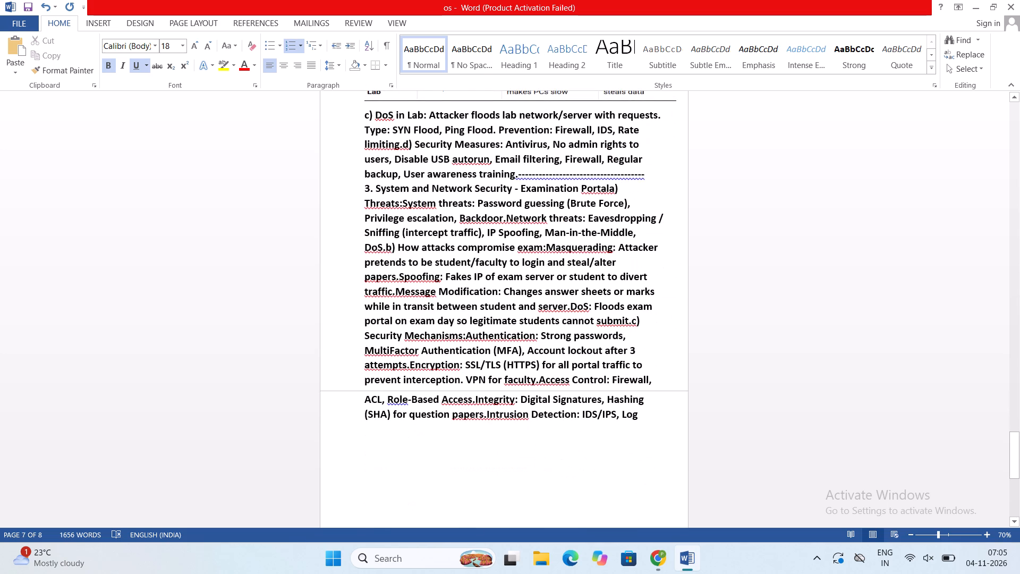
scroll(370, 239, "up", 4)
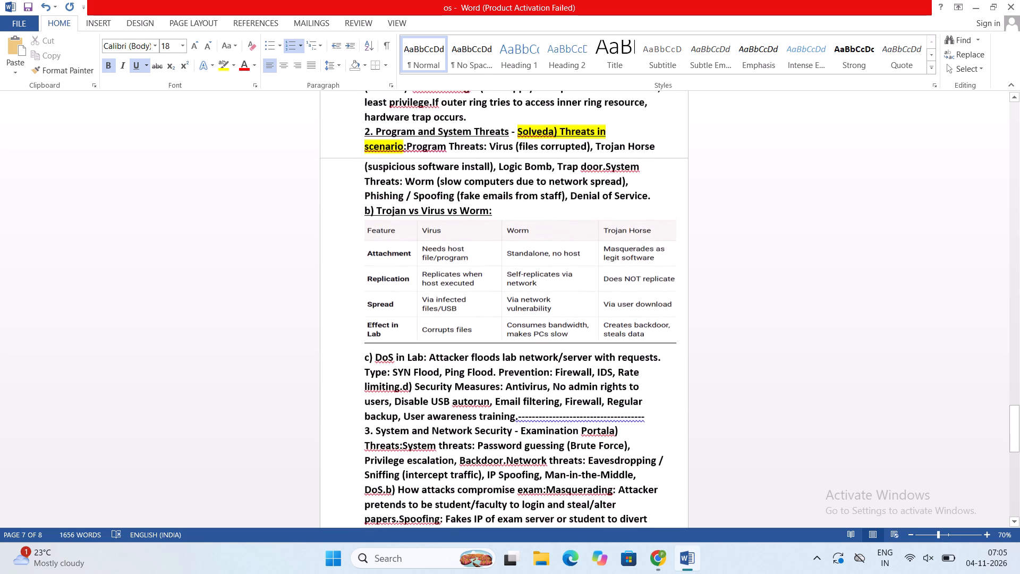
scroll(370, 239, "up", 1)
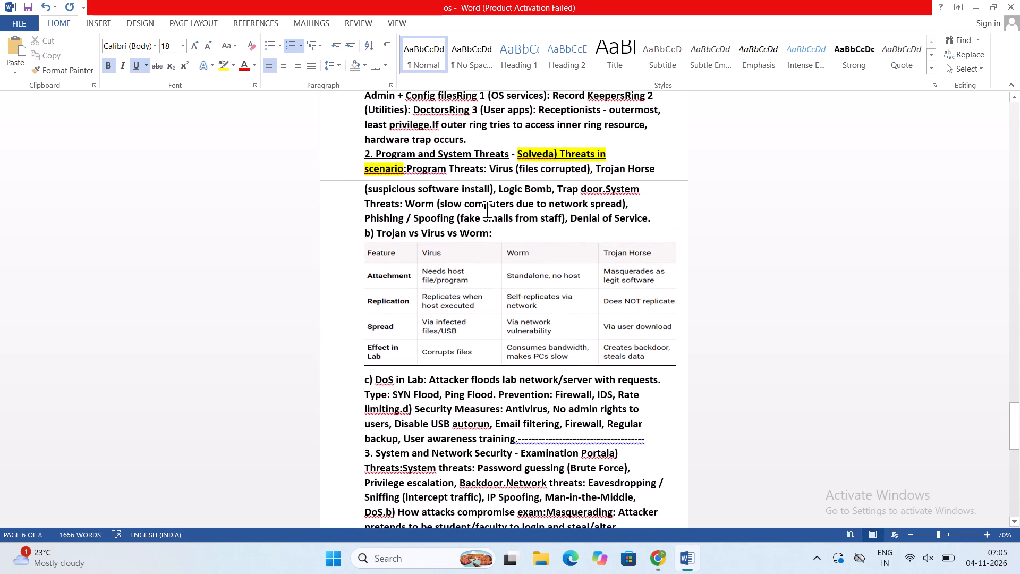
left_click(476, 141)
left_click(476, 141)
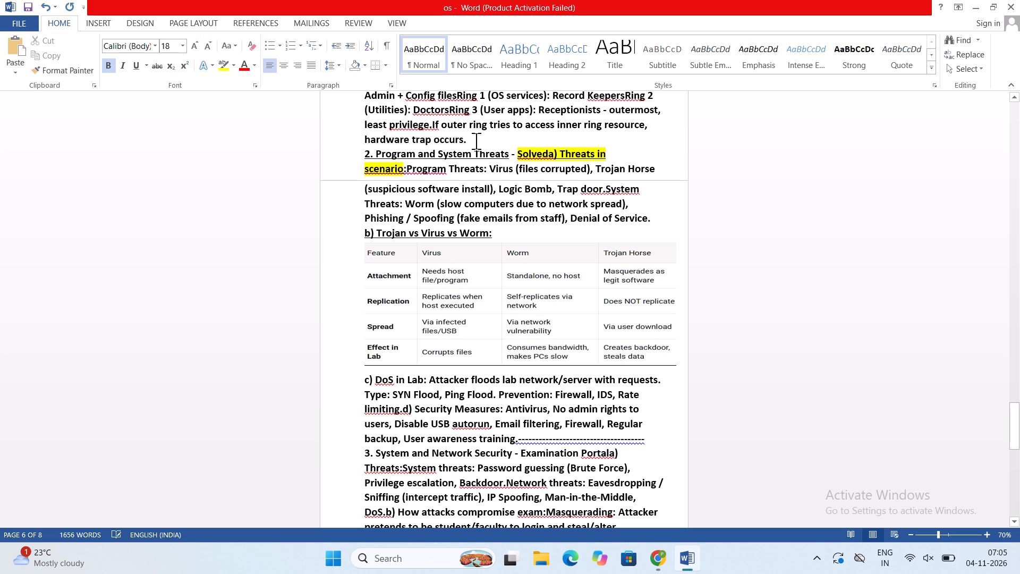
key("minus")
key("minus")
key("minus")
key("minus")
key("minus")
key("minus")
key("minus")
key("minus")
key("minus")
key("minus")
key("minus")
key("minus")
key("minus")
key("minus")
key("minus")
key("minus")
key("minus")
key("minus")
key("minus")
key("minus")
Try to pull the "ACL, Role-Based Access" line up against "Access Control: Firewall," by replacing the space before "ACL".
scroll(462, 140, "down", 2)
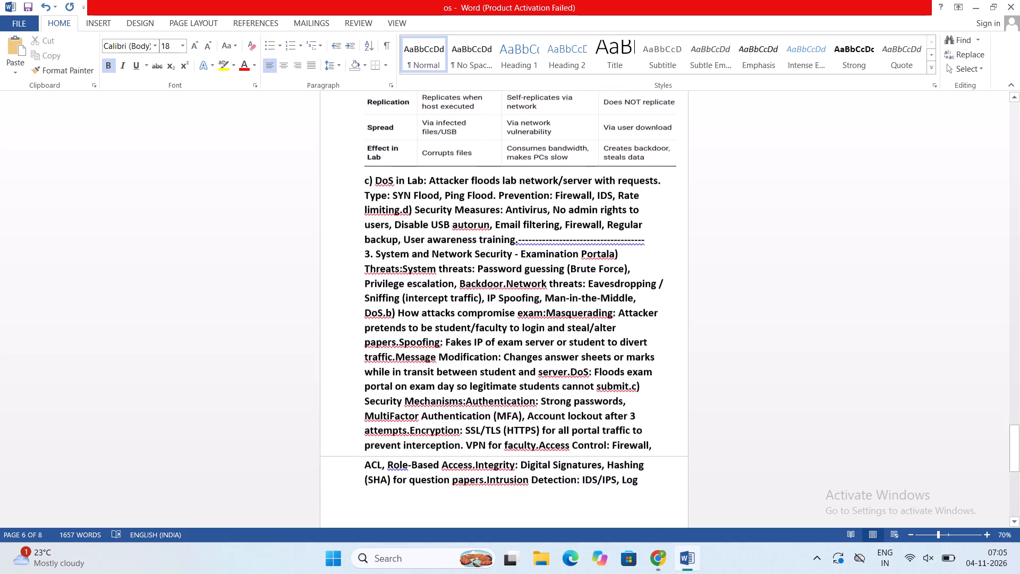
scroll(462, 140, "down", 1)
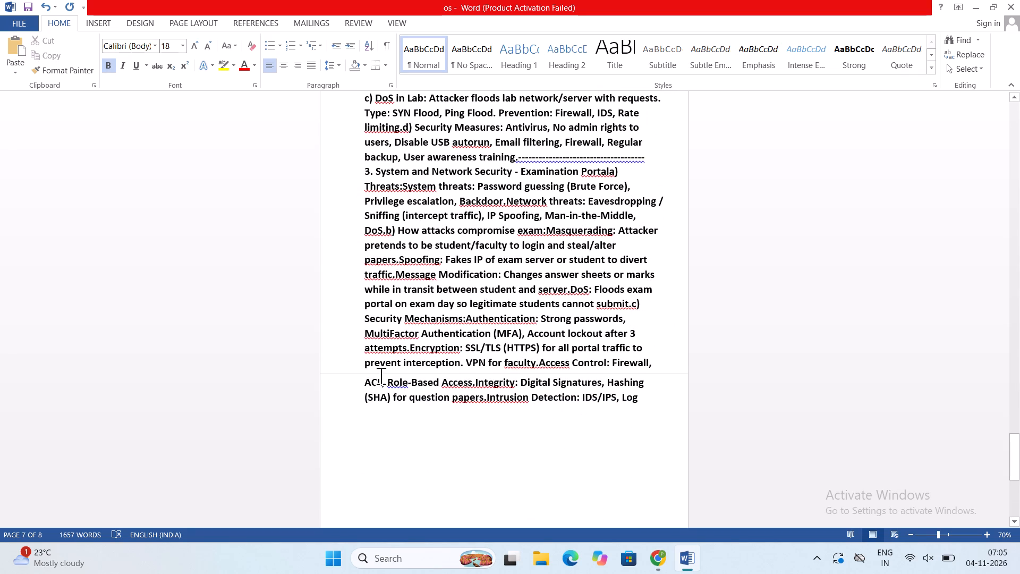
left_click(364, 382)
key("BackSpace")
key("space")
Insert a space between "Integrity" and its colon in the Examination Portal security mechanisms.
key("Right")
key("Right")
key("Right")
key("Right")
key("Right")
key("Right")
key("Right")
key("Right")
key("Right")
key("Right")
key("Right")
key("Right")
key("Right")
key("Right")
key("Right")
key("Right")
key("Right")
key("Right")
key("Right")
key("Right")
key("Right")
key("Right")
key("Right")
key("Right")
key("Right")
key("Right")
key("Right")
key("Right")
key("Right")
key("Right")
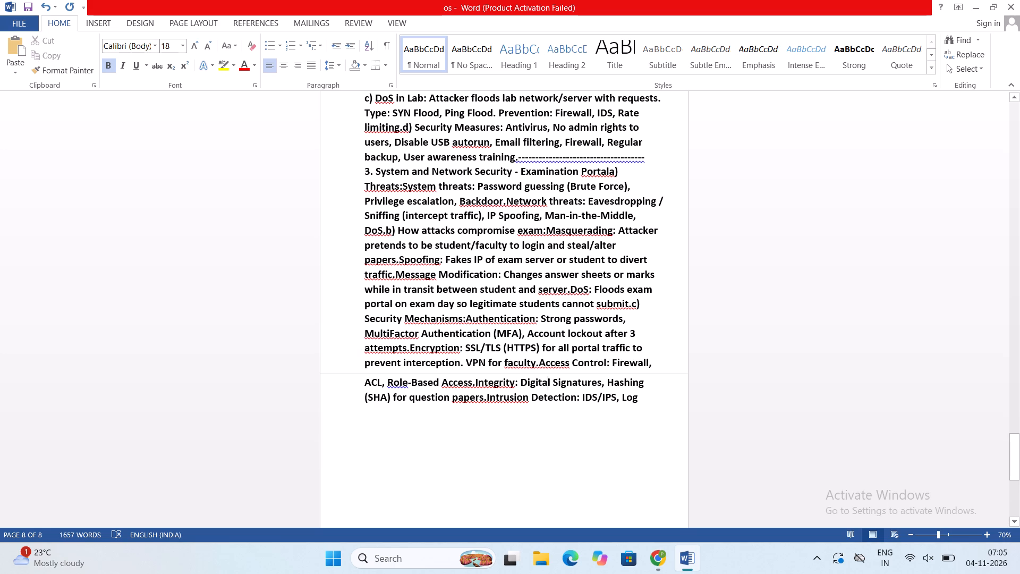
key("Right")
key("Right")
key("Right")
key("Right")
key("Left")
key("Left")
key("Left")
key("Left")
key("Left")
key("Left")
key("Left")
key("Left")
key("Left")
key("Left")
key("Left")
key("Left")
key("Left")
key("Left")
key("Left")
key("Right")
key("Right")
key("Right")
key("space")
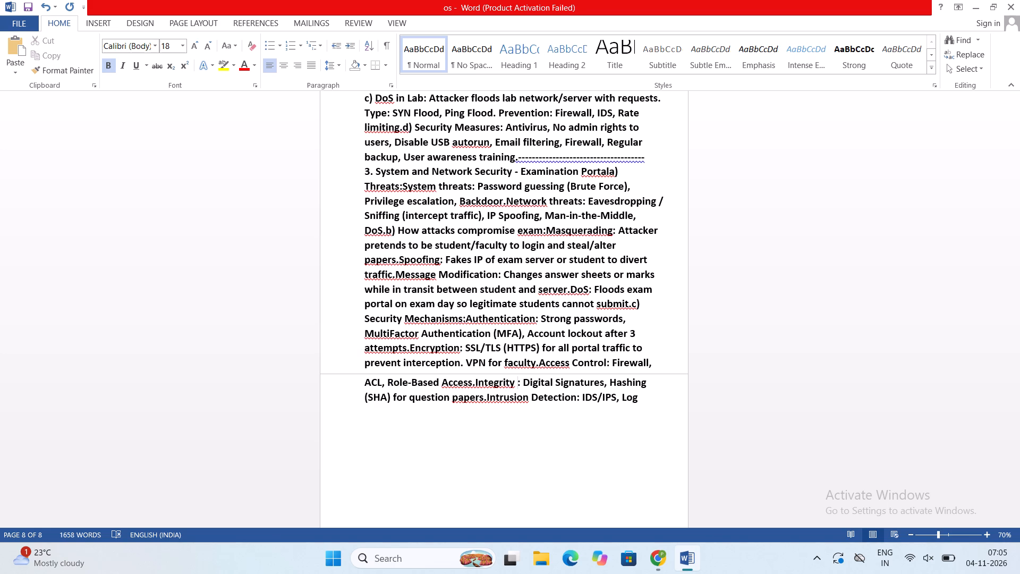
Insert a space between "Access." and "Integrity" in the same line so that it reads "Access. Integrity".
key("Left")
key("Left")
key("Left")
key("Left")
key("Left")
key("Left")
key("Left")
key("Left")
key("Left")
key("Left")
key("space")
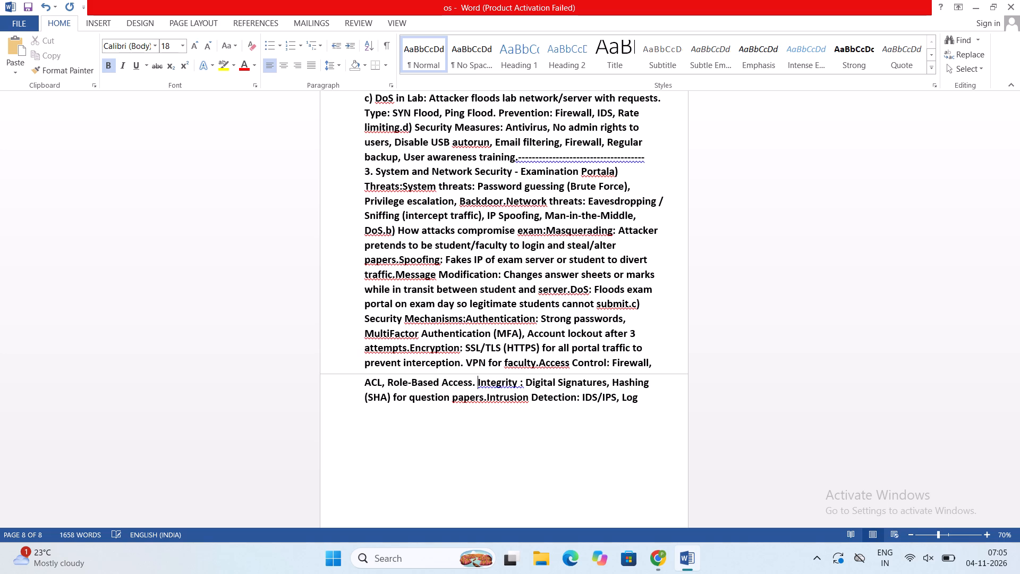
key("Left")
key("Left")
key("Left")
Insert three paragraph breaks before the "1.Hospital Access Matrix –" heading to push it onto the next page.
scroll(364, 382, "down", 1)
scroll(337, 455, "up", 6)
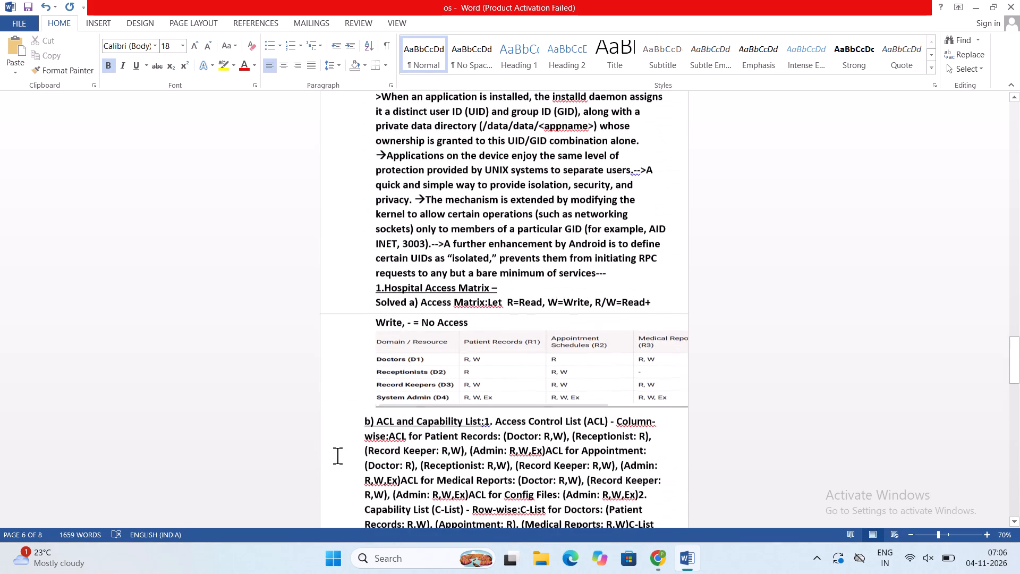
scroll(337, 455, "up", 1)
scroll(337, 455, "down", 1)
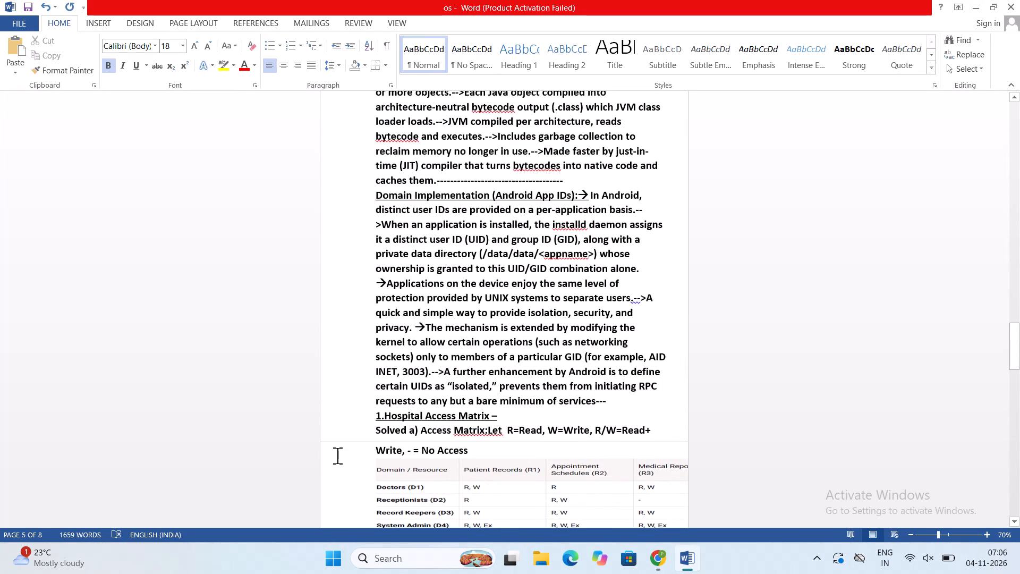
scroll(337, 455, "down", 2)
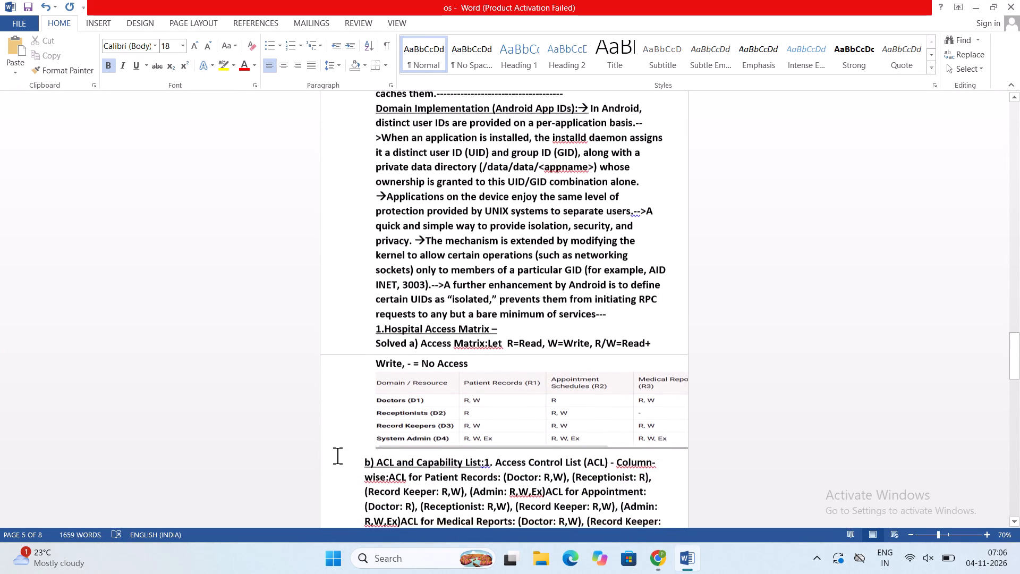
scroll(337, 455, "down", 2)
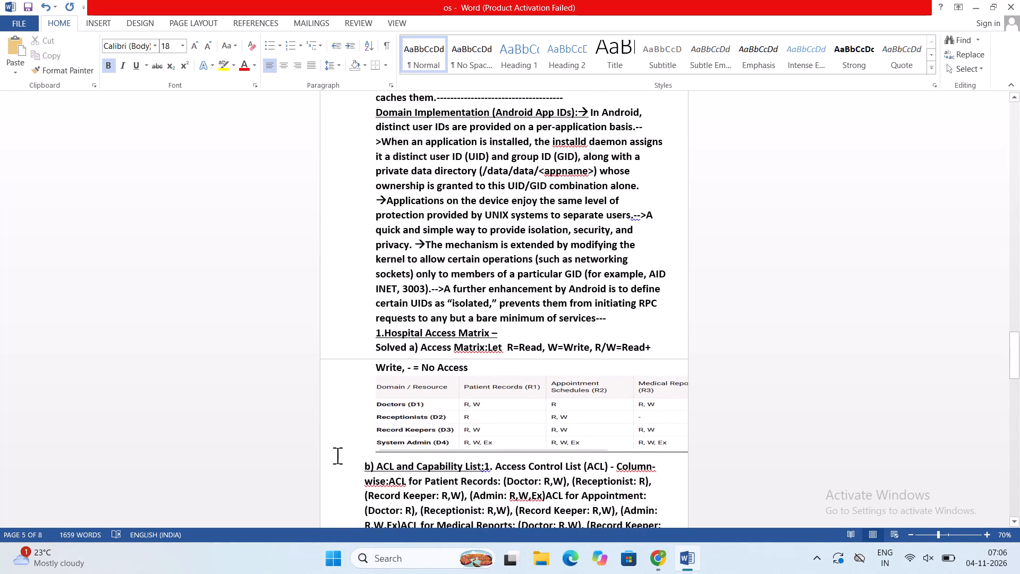
left_click(373, 337)
key("Return")
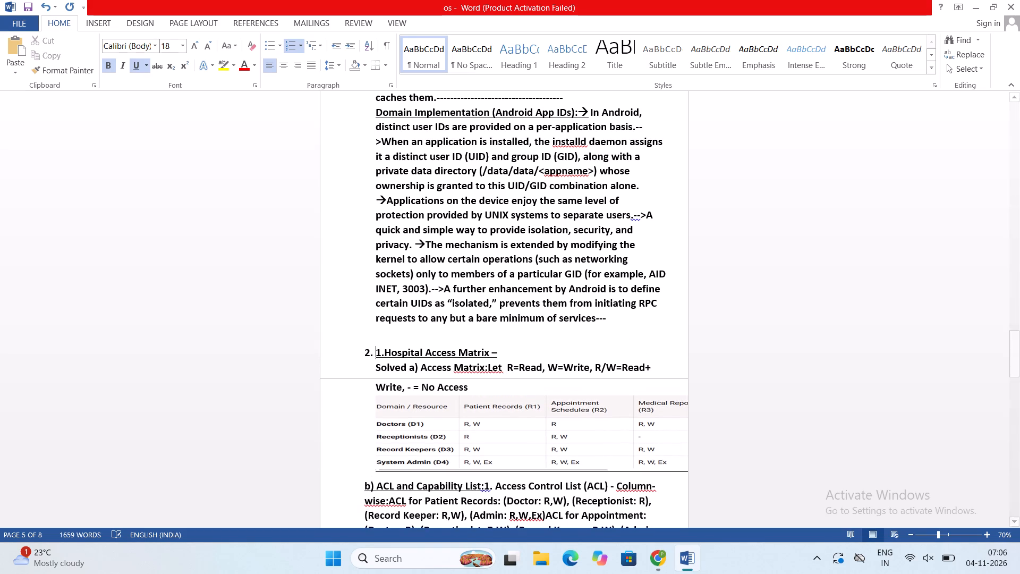
key("Return")
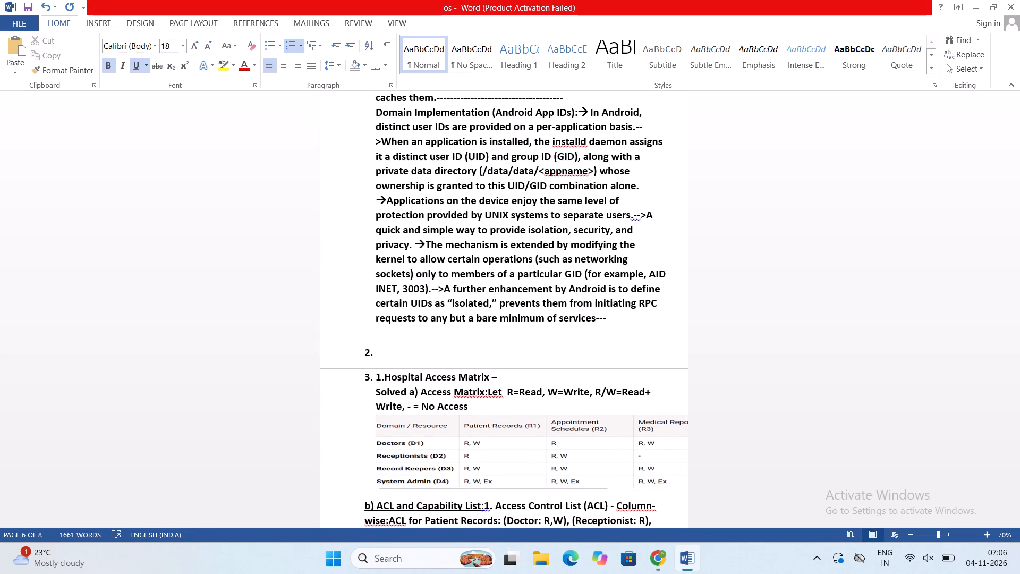
key("Return")
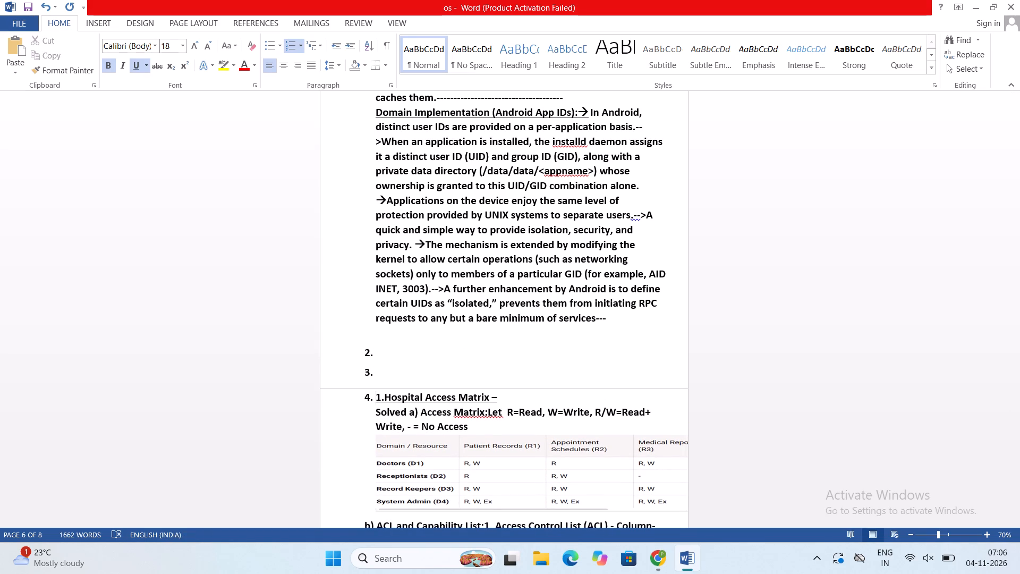
Remove the automatic list numbers from the "1.Hospital Access Matrix –" heading and the empty paragraphs above it.
key("Left")
key("BackSpace")
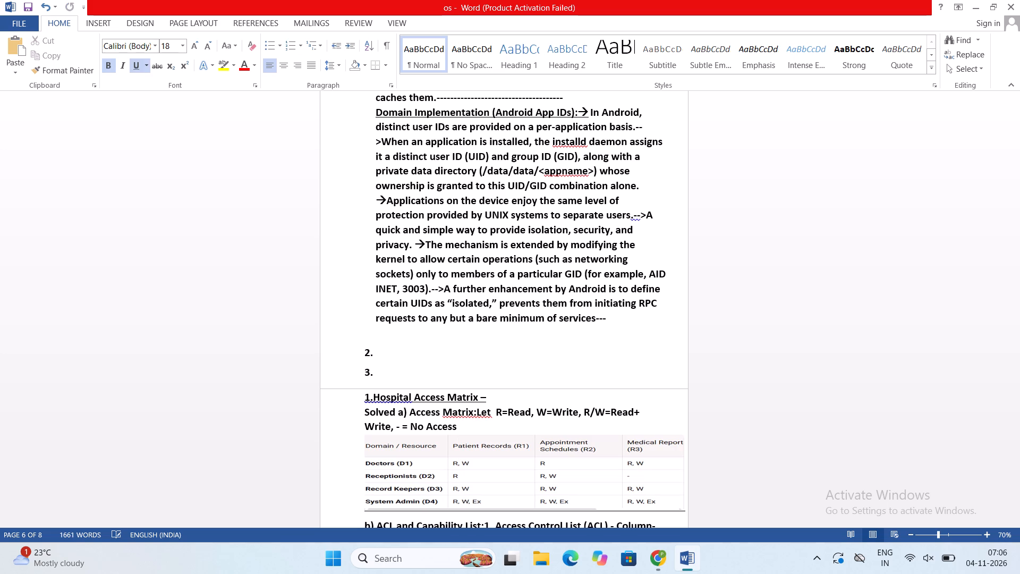
key("Up")
key("BackSpace")
key("BackSpace")
key("Up")
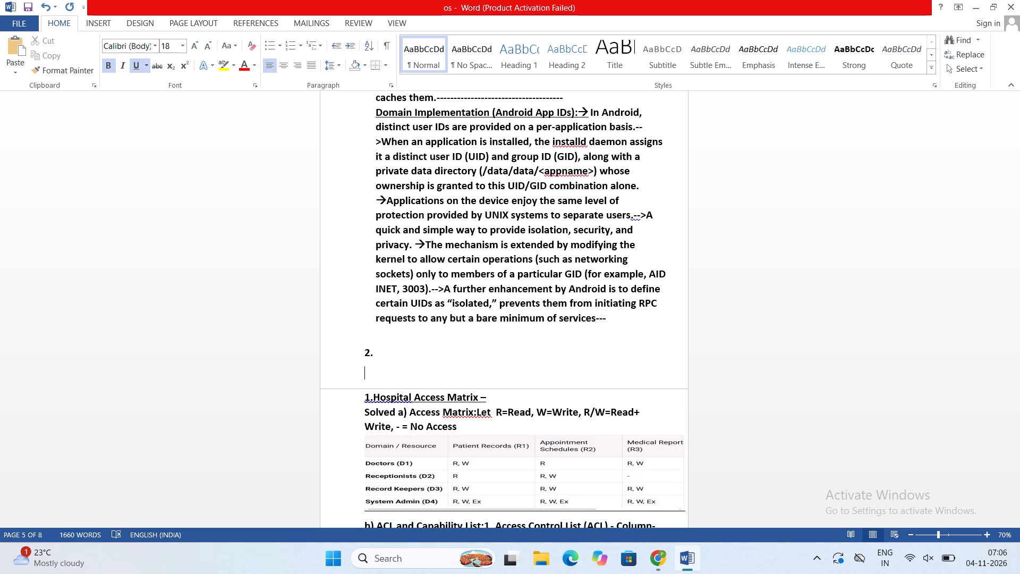
key("BackSpace")
scroll(373, 337, "down", 5)
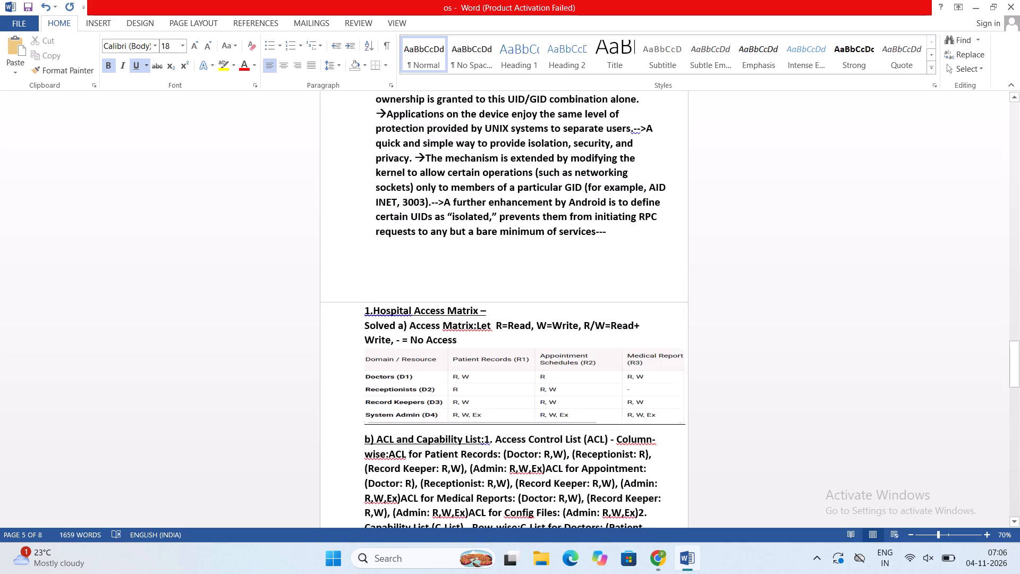
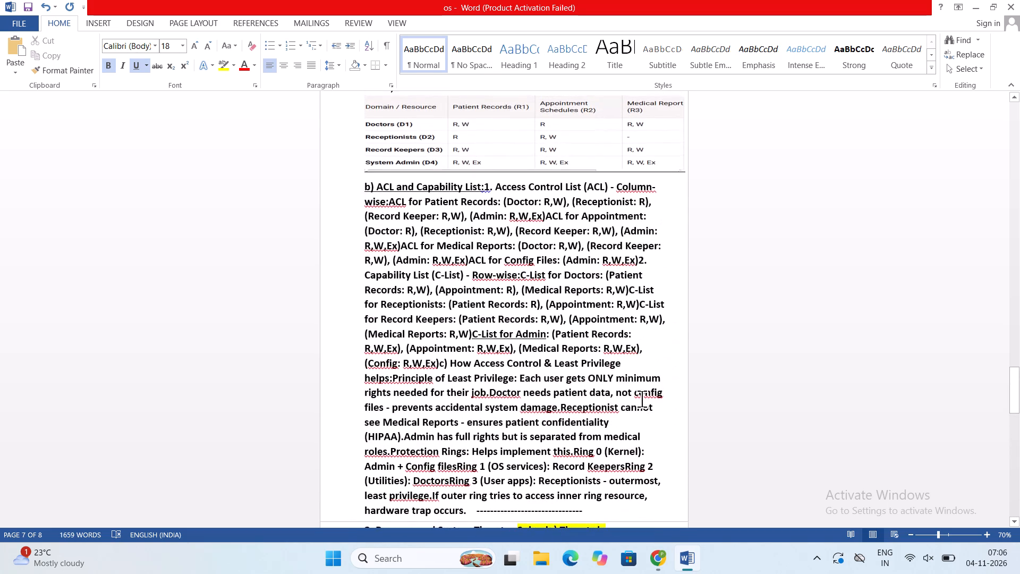
Review the pages between the Unit-4 section and the hospital access matrix, checking the Java Virtual Machine page and its page breaks.
scroll(642, 399, "up", 5)
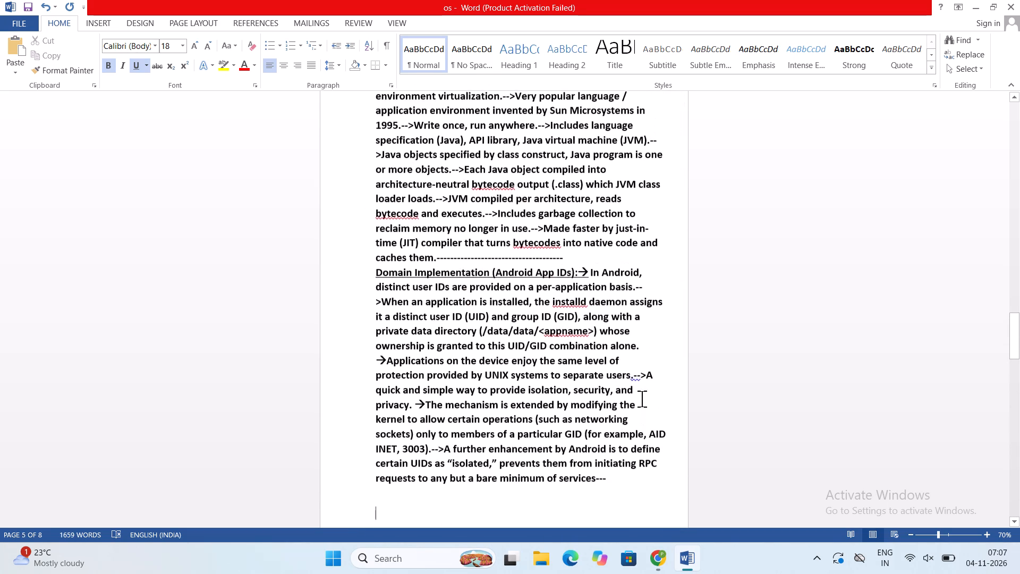
scroll(642, 399, "up", 4)
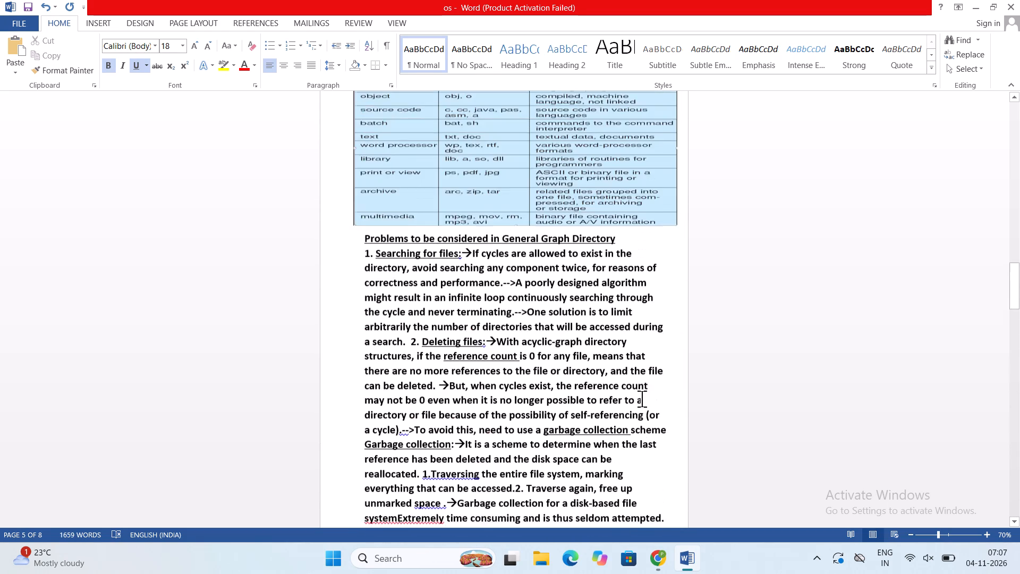
scroll(642, 399, "up", 5)
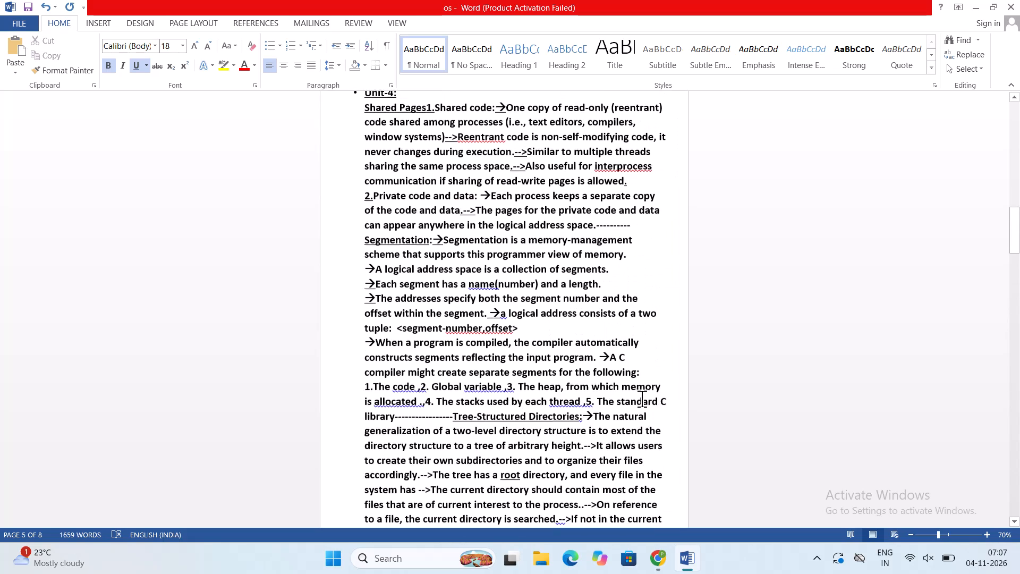
scroll(642, 399, "down", 5)
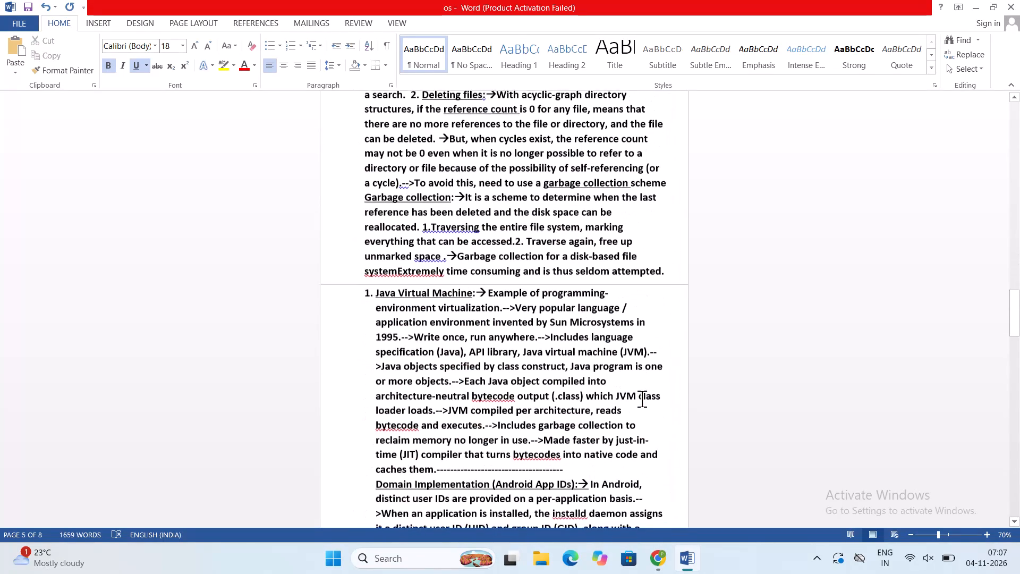
scroll(642, 399, "down", 1)
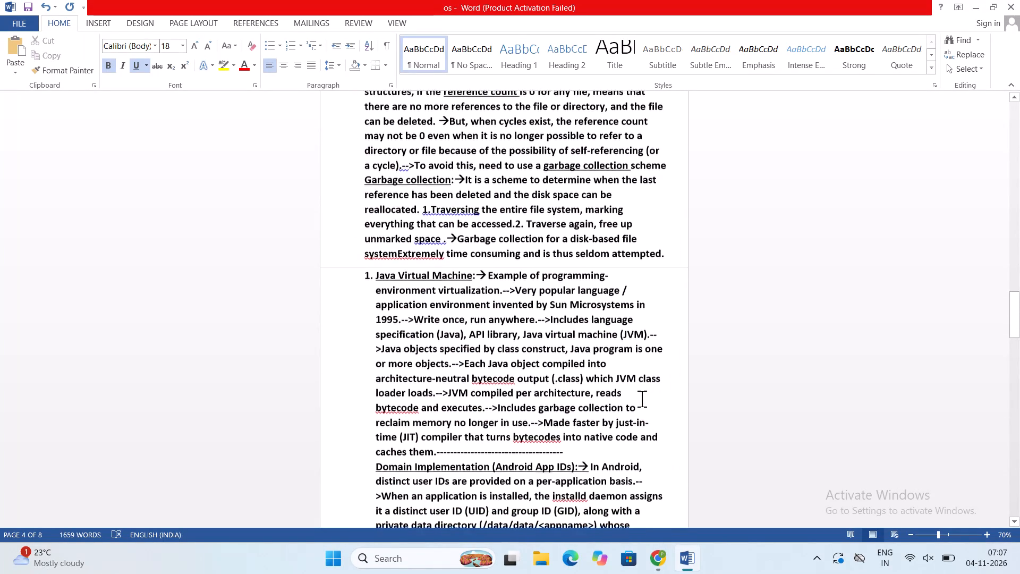
scroll(642, 399, "down", 6)
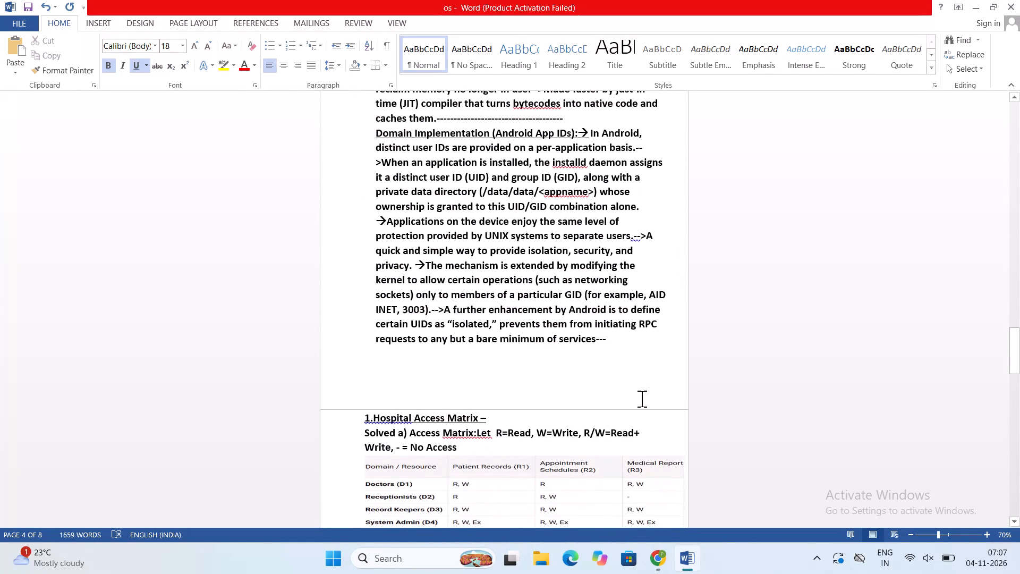
scroll(642, 399, "up", 2)
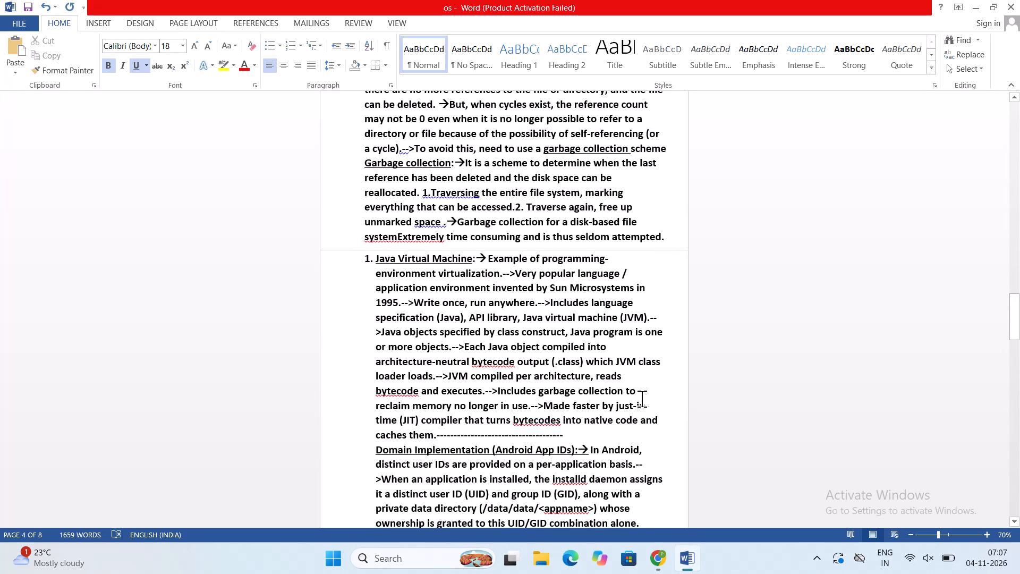
scroll(642, 399, "up", 2)
scroll(642, 399, "down", 2)
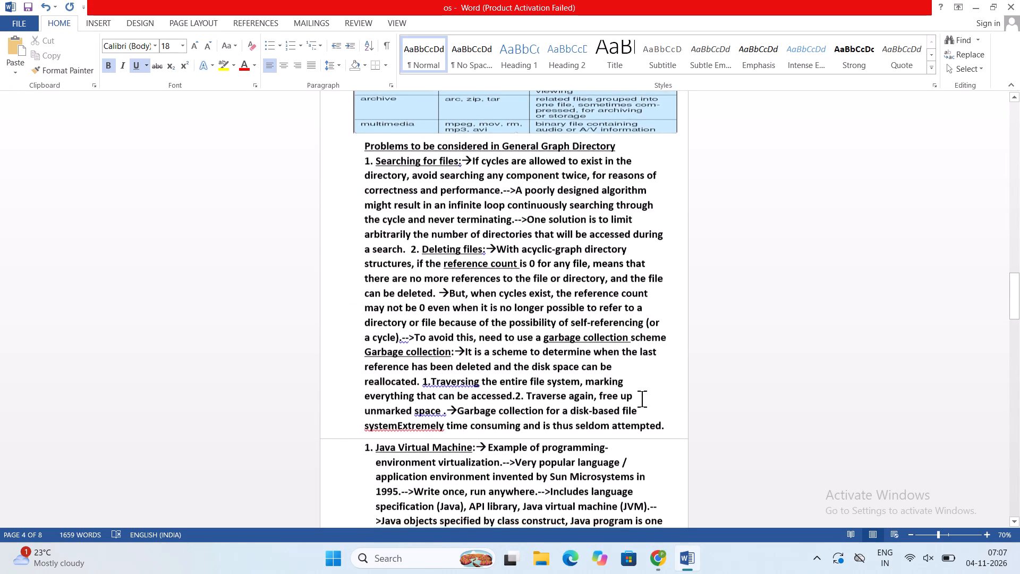
scroll(642, 399, "down", 2)
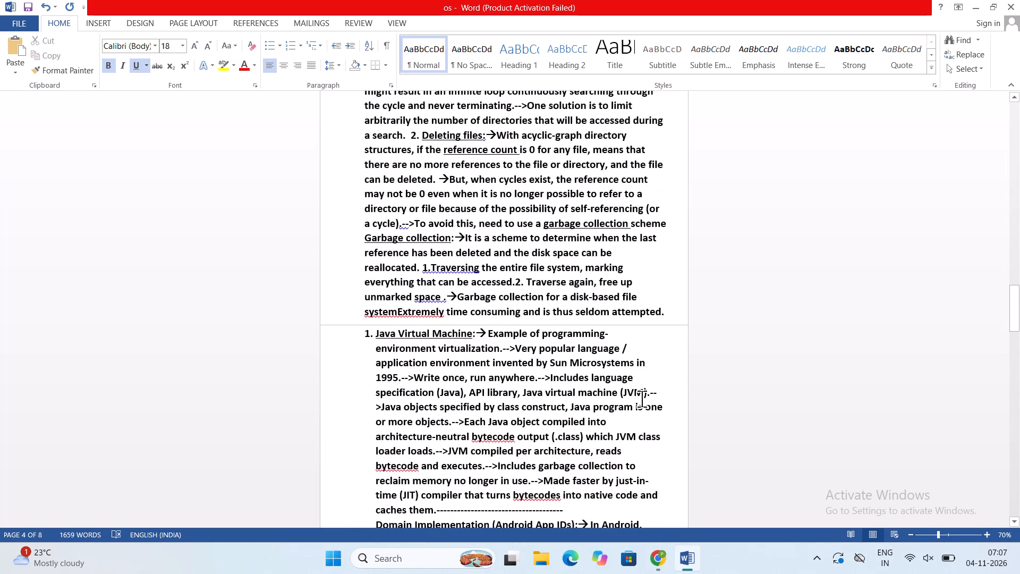
scroll(642, 399, "down", 1)
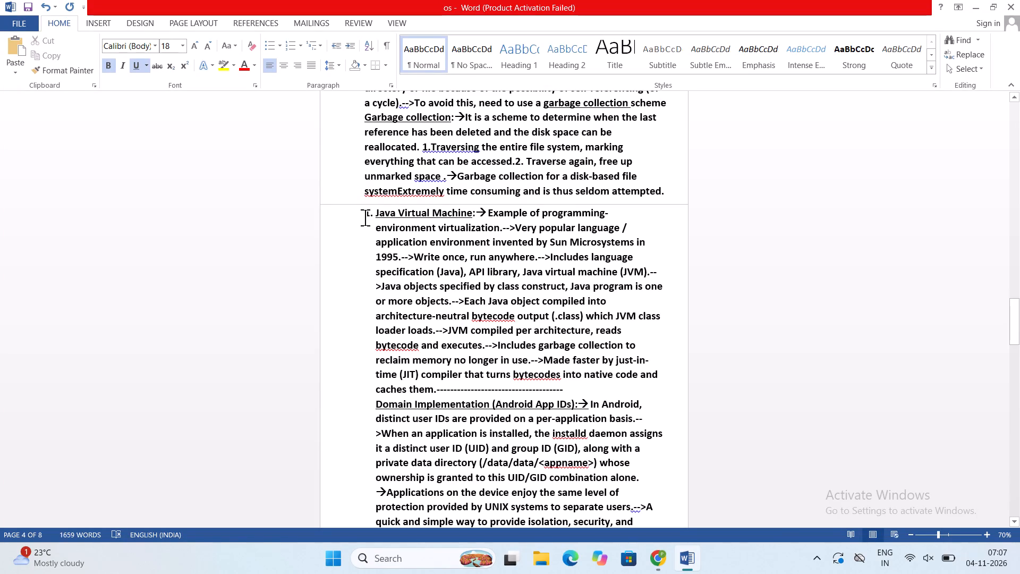
Delete the whole numbered block covering Java Virtual Machine and Domain Implementation (Android App IDs), before the hospital access matrix.
left_click_drag(365, 217, 547, 532)
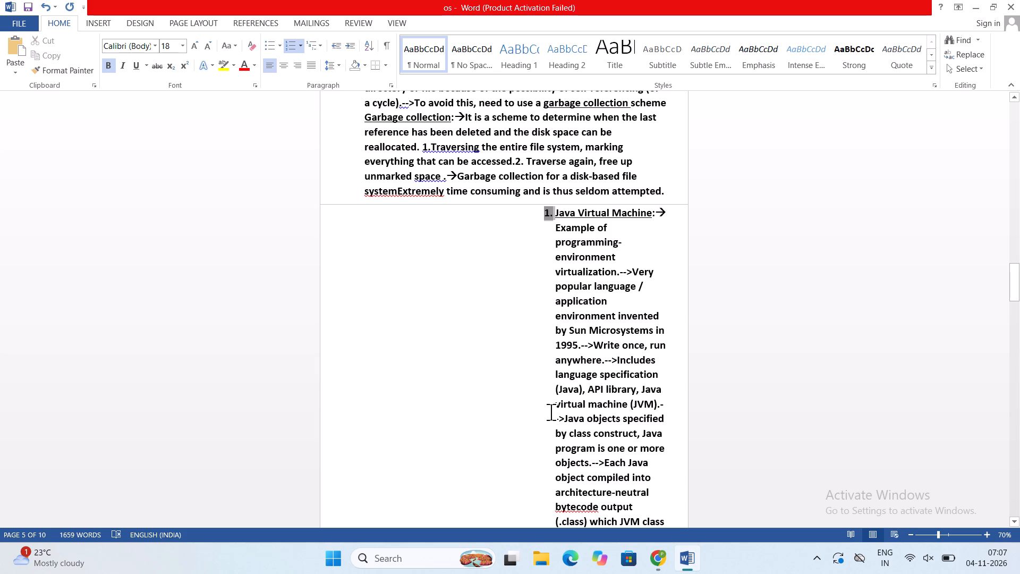
left_click(40, 4)
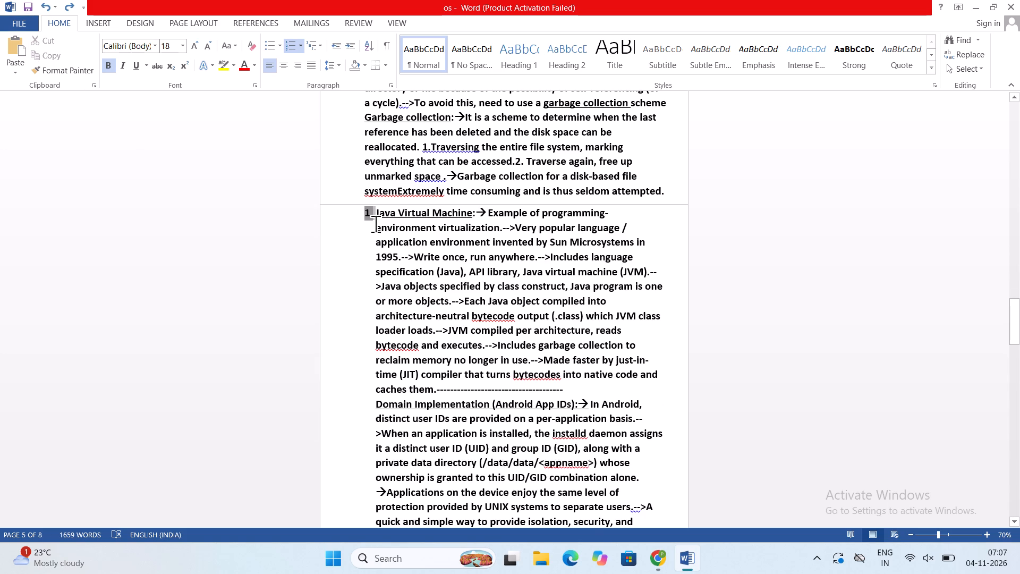
left_click_drag(373, 214, 626, 369)
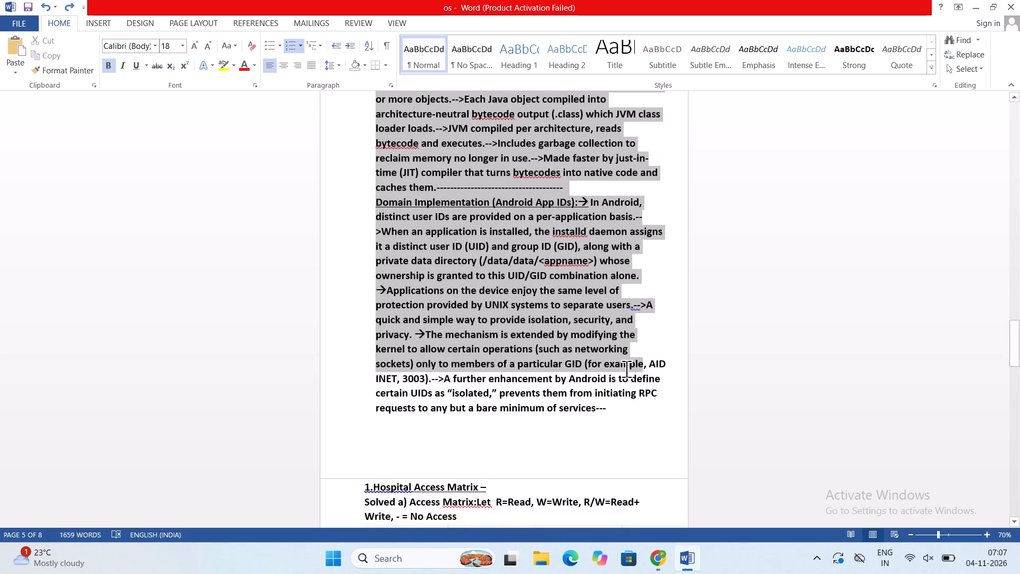
left_click_drag(626, 369, 736, 439)
key("BackSpace")
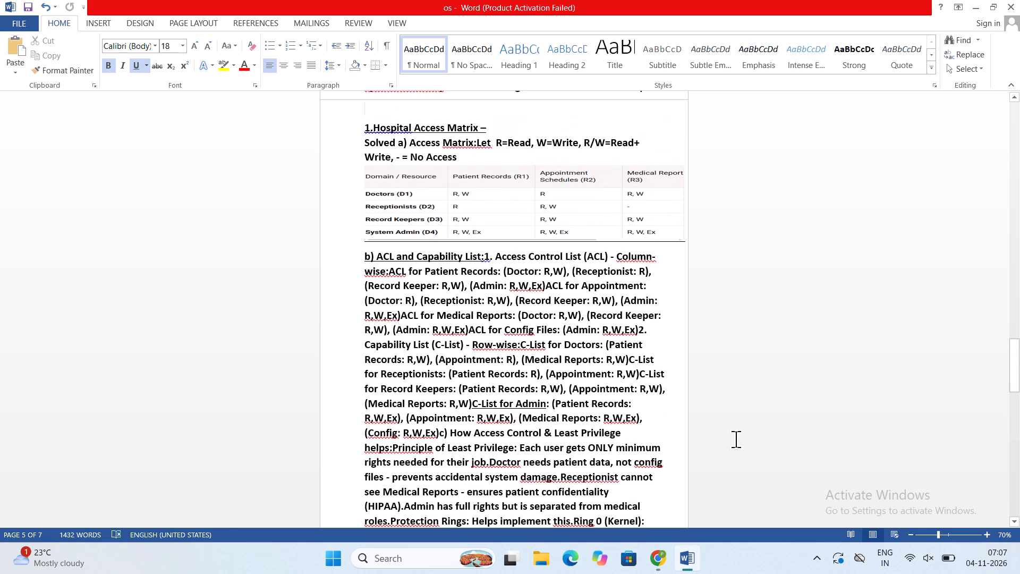
Remove the empty line above the "1.Hospital Access Matrix –" heading and the heading's indent.
key("Down")
key("BackSpace")
key("BackSpace")
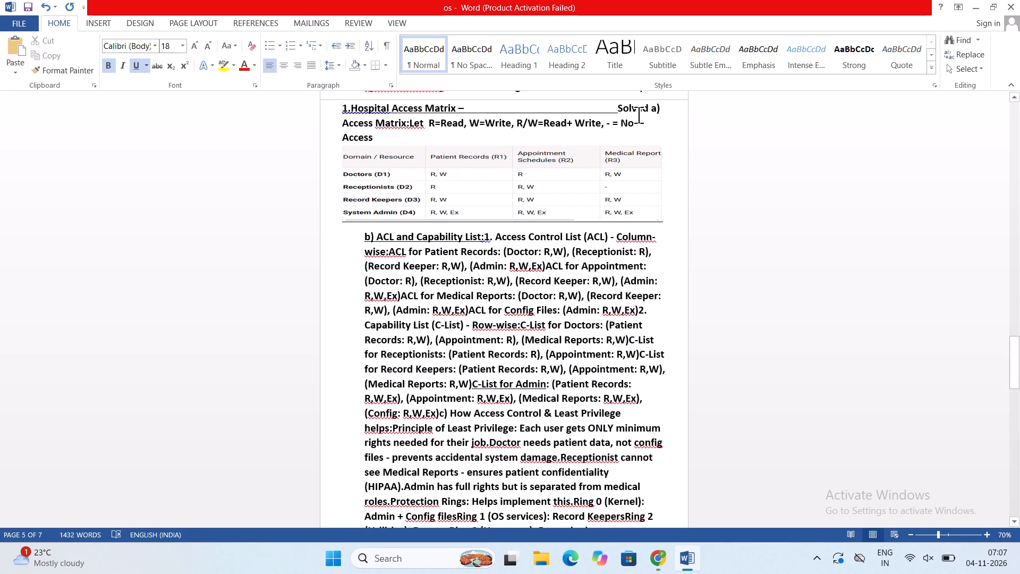
Insert spaces before "Solved a)" in the "1.Hospital Access Matrix –" heading line to push it onto the following line.
left_click(615, 111)
key("space")
key("space")
key("space")
key("space")
key("space")
key("space")
key("space")
key("space")
key("space")
key("space")
key("space")
key("space")
key("space")
key("space")
key("space")
key("space")
key("space")
key("space")
key("space")
key("space")
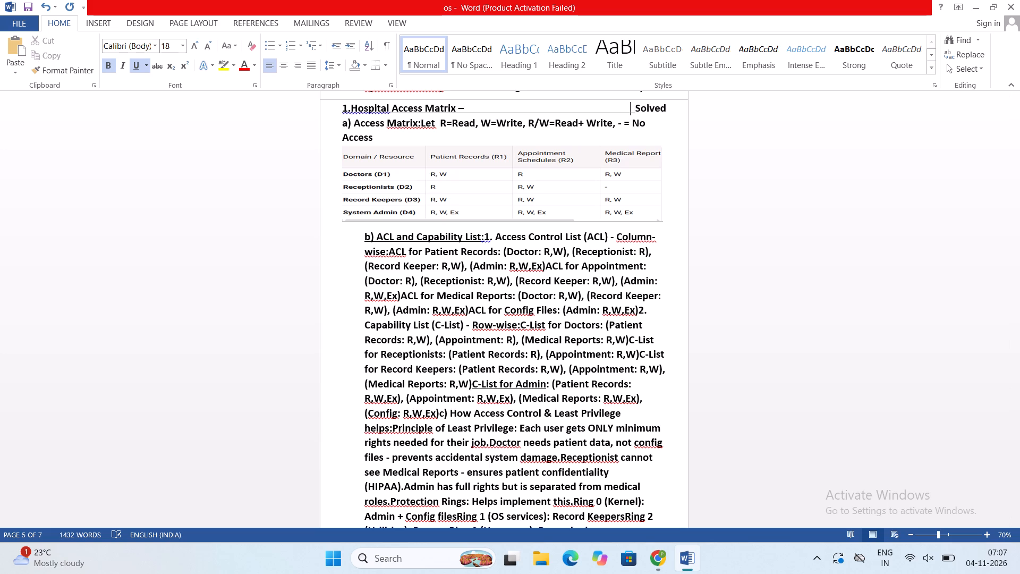
Check the page layout from the Program and System Threats section back to the end of Unit-3.
scroll(572, 252, "down", 4)
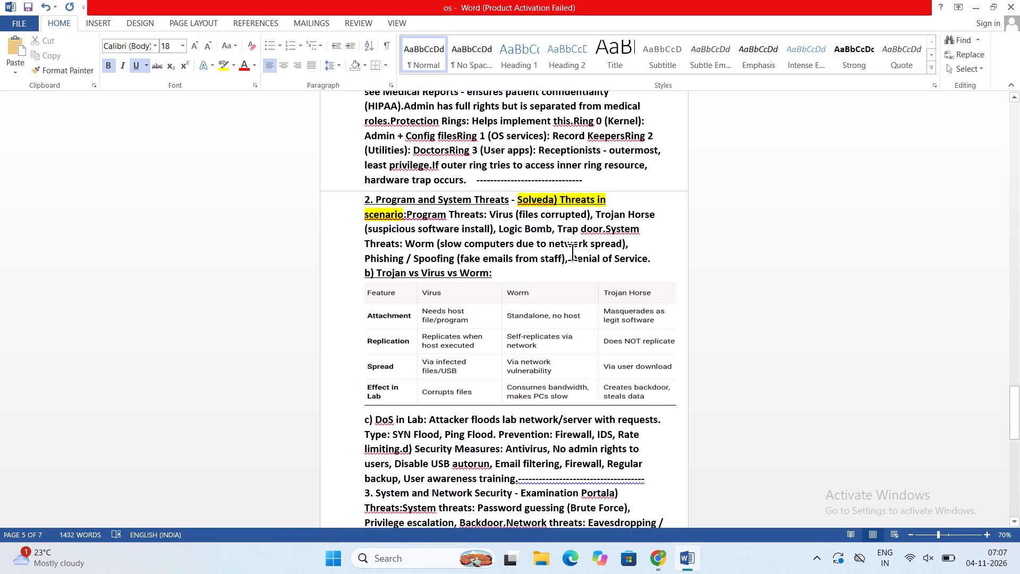
scroll(572, 252, "up", 4)
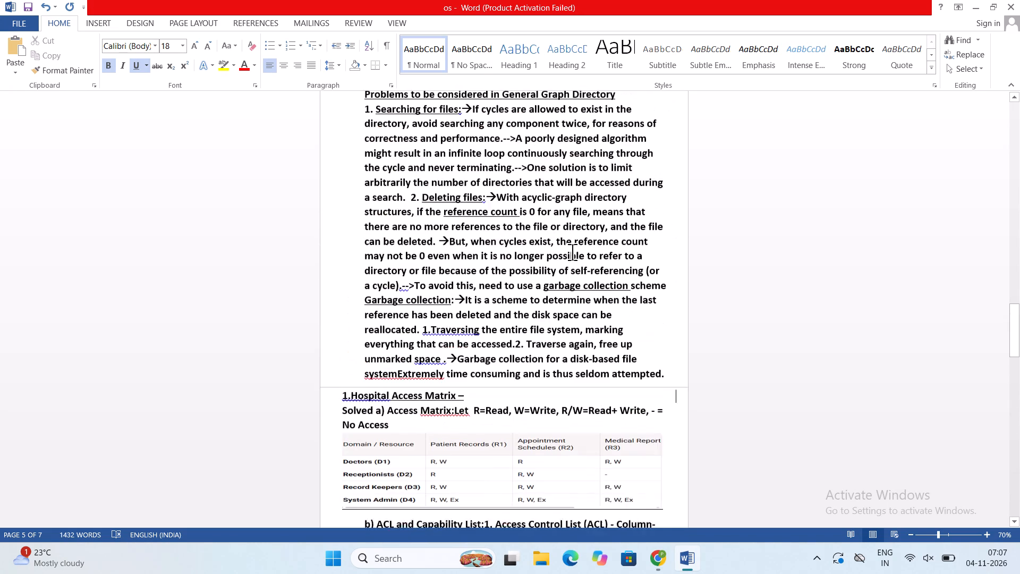
scroll(572, 252, "up", 2)
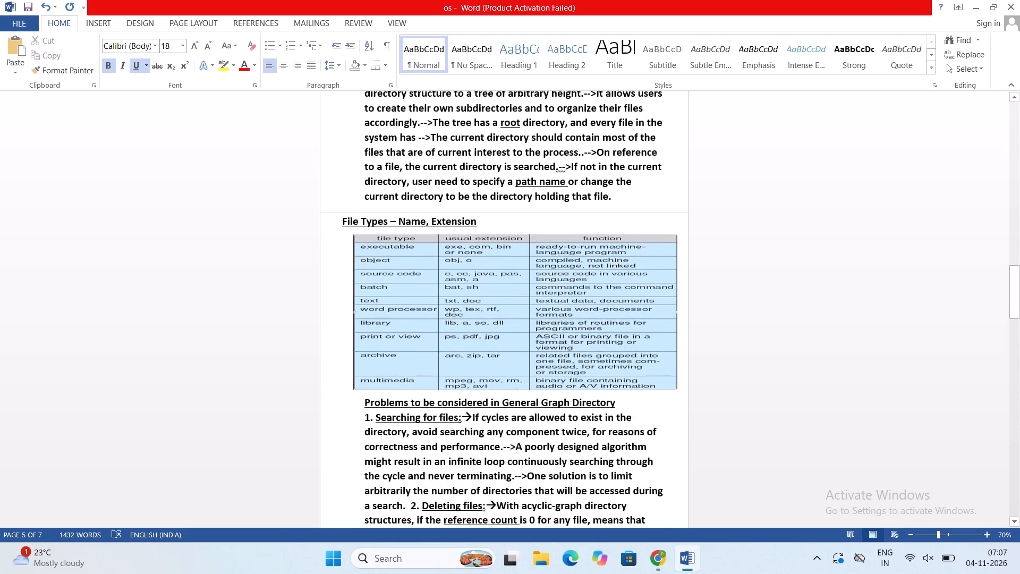
scroll(572, 252, "up", 4)
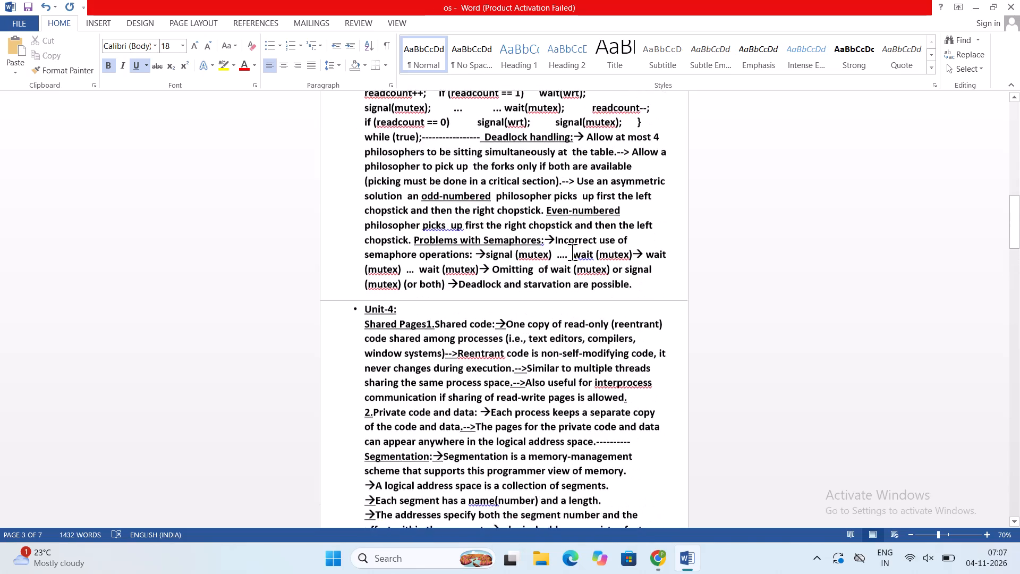
scroll(572, 252, "up", 1)
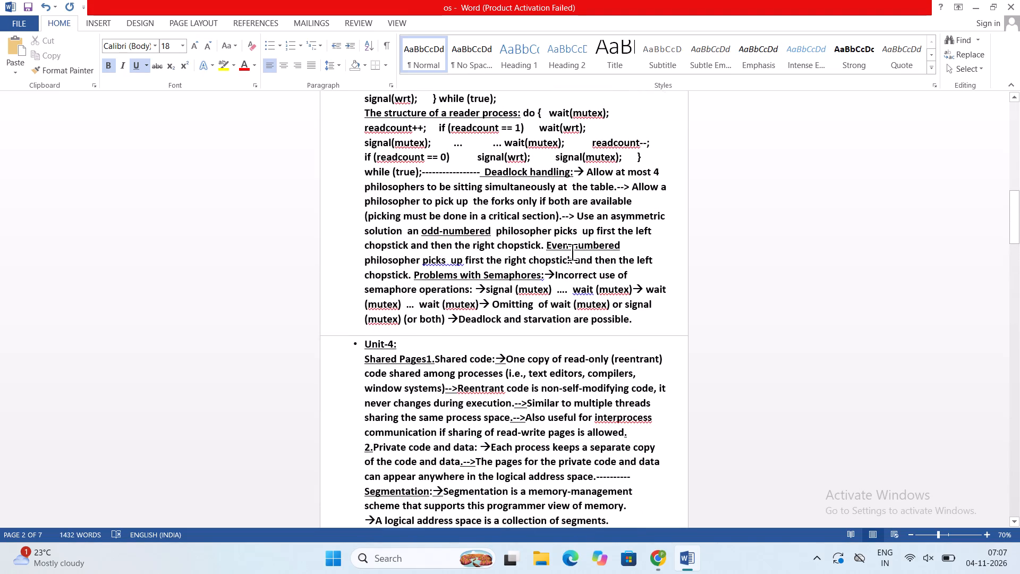
Open the print settings and preview for the document.
key("ctrl+p")
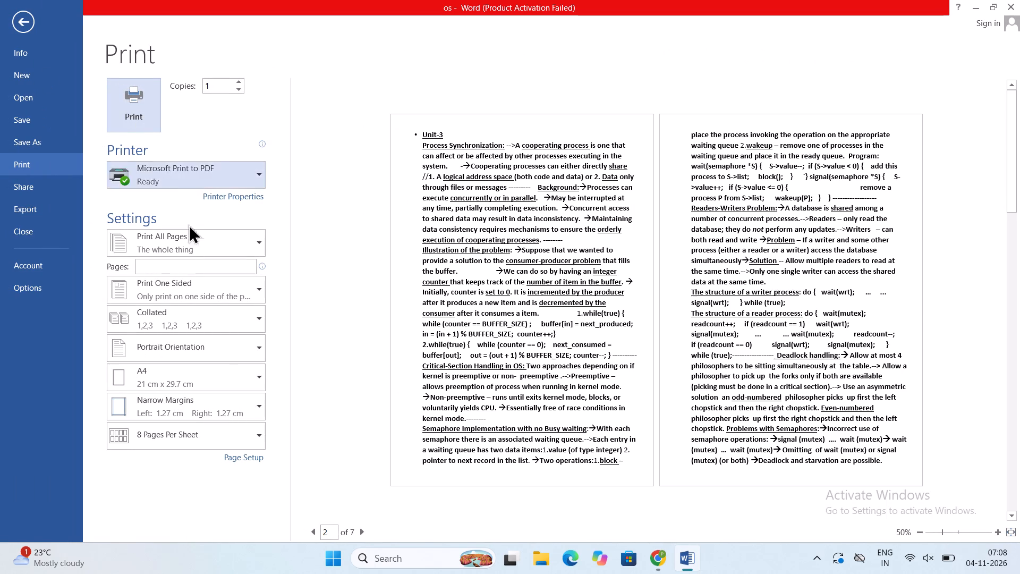
Print the document to a PDF file named osfinal on the Desktop.
left_click(143, 103)
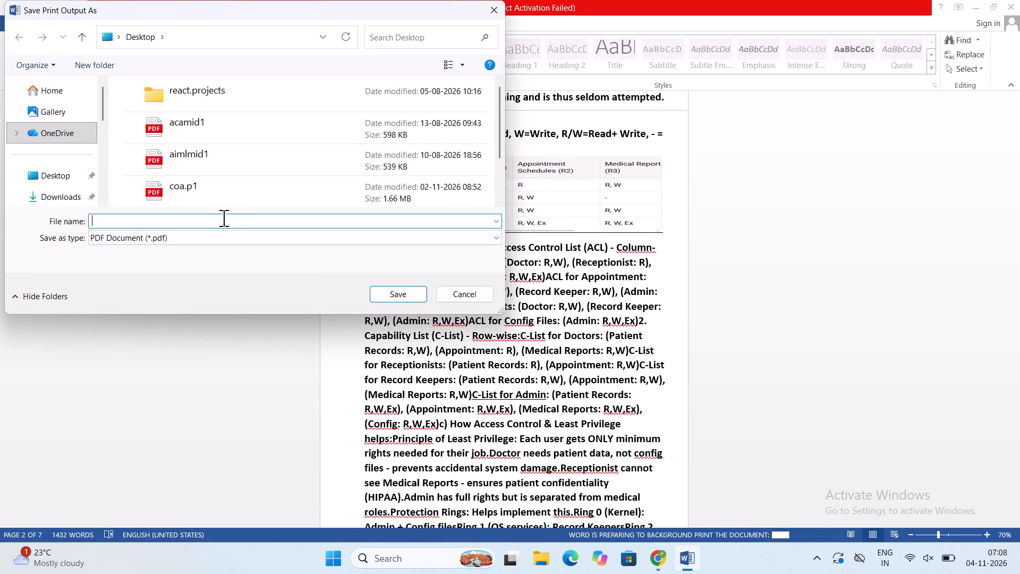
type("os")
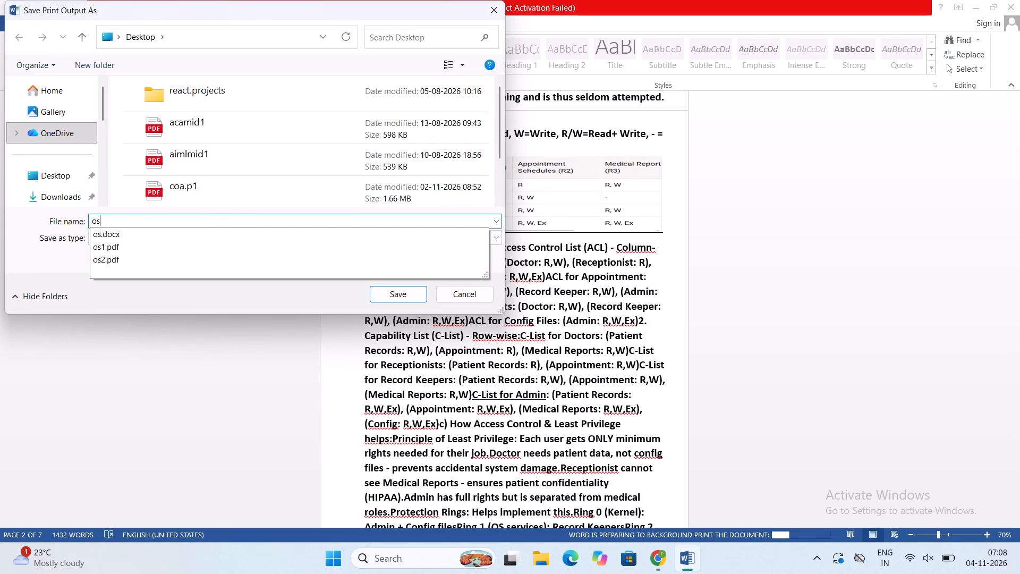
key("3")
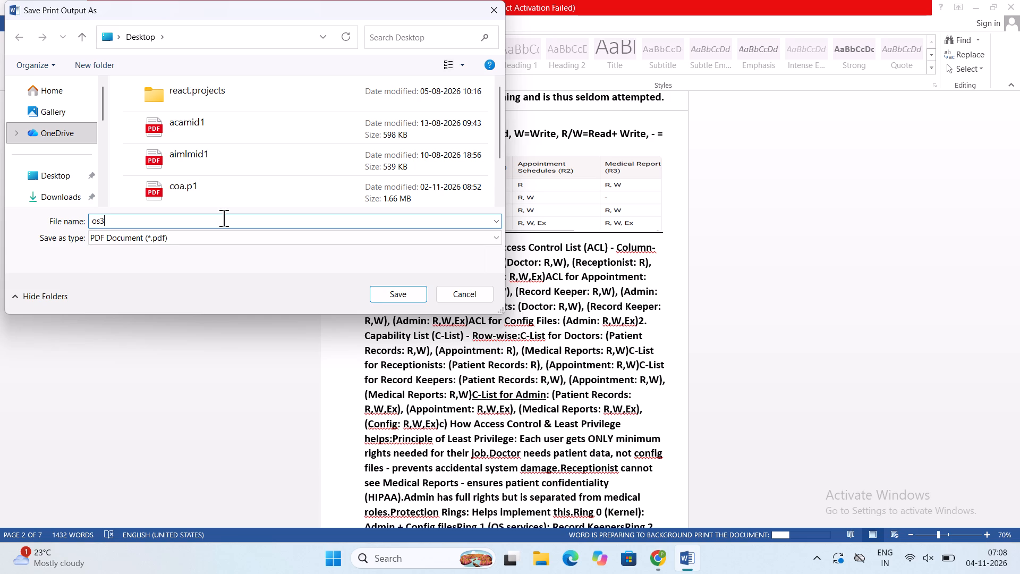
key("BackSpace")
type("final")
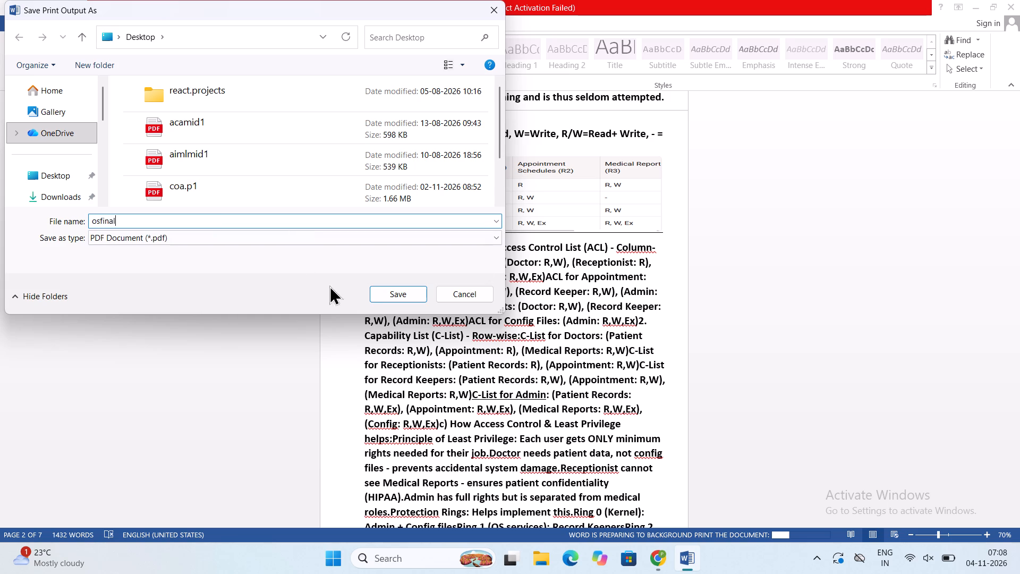
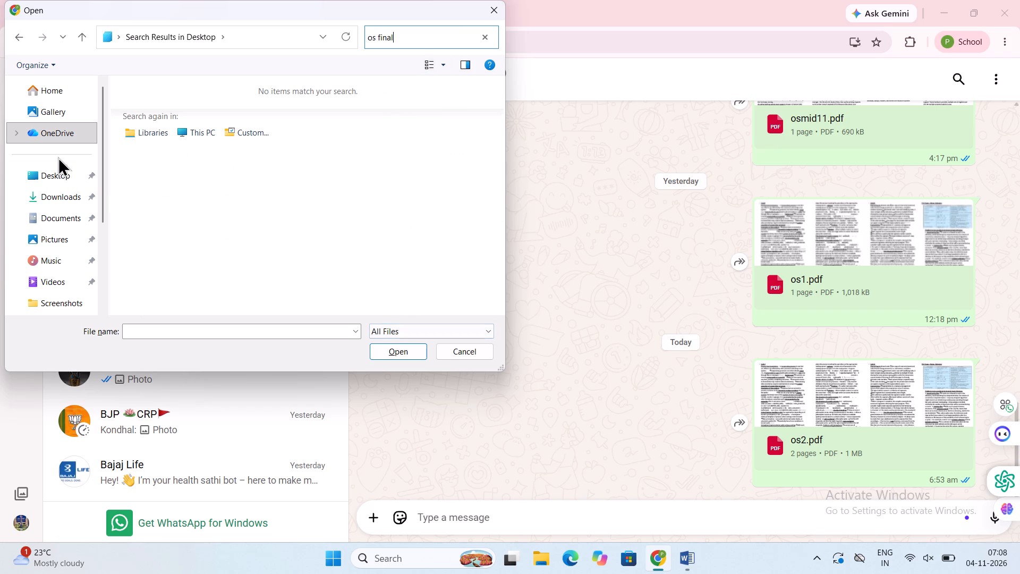
Open the Desktop folder's full file list to look for the exported os PDF.
left_click(62, 179)
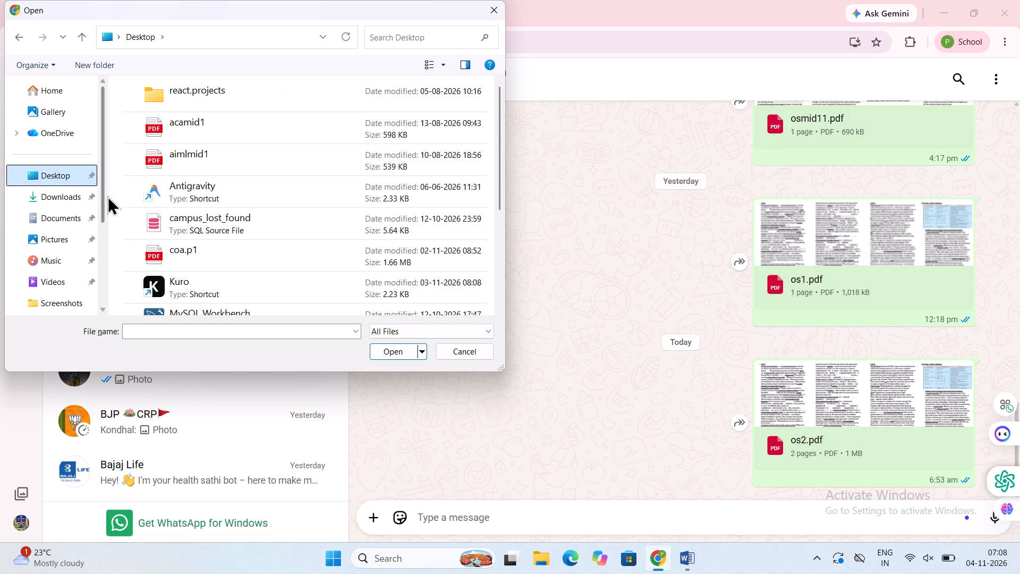
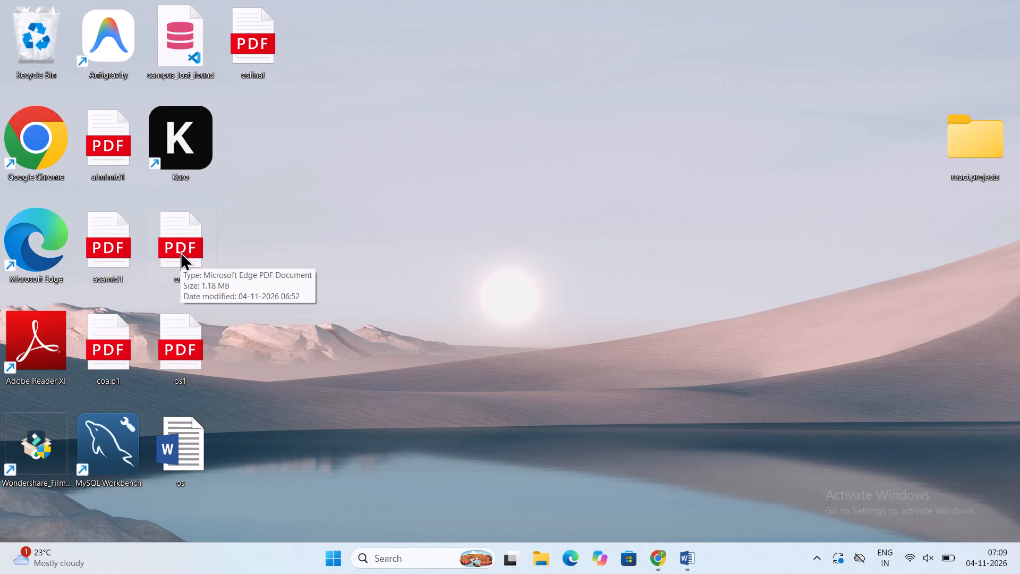
Delete the old PDF files os2 and os1 from the desktop.
right_click(180, 251)
right_click(180, 251)
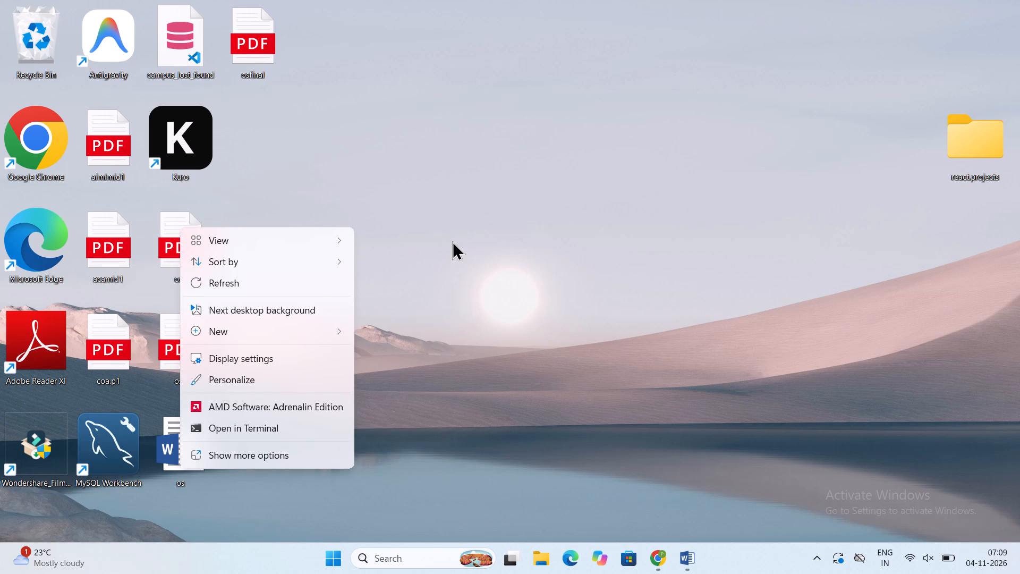
left_click(453, 252)
right_click(198, 249)
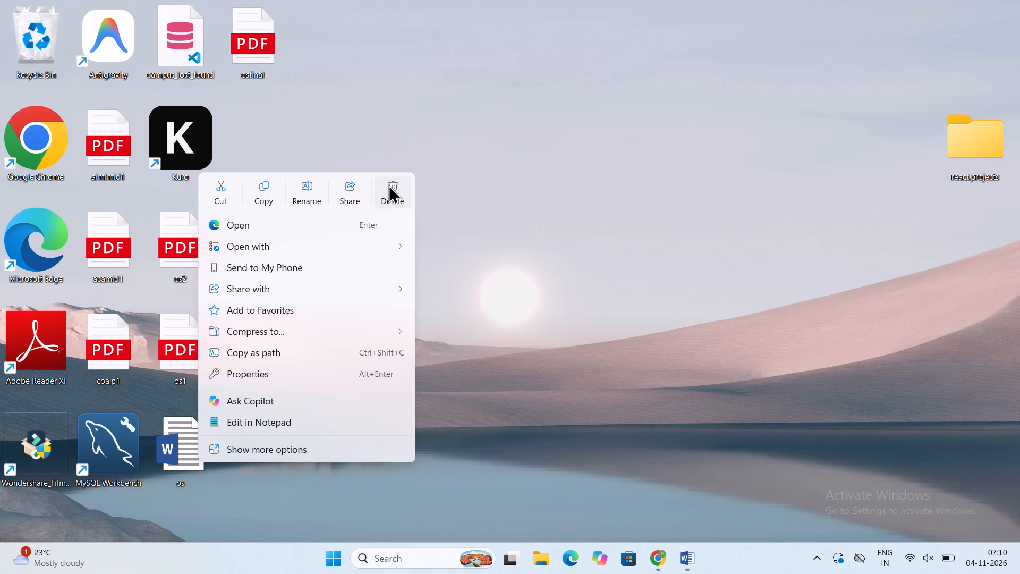
left_click(388, 184)
right_click(198, 360)
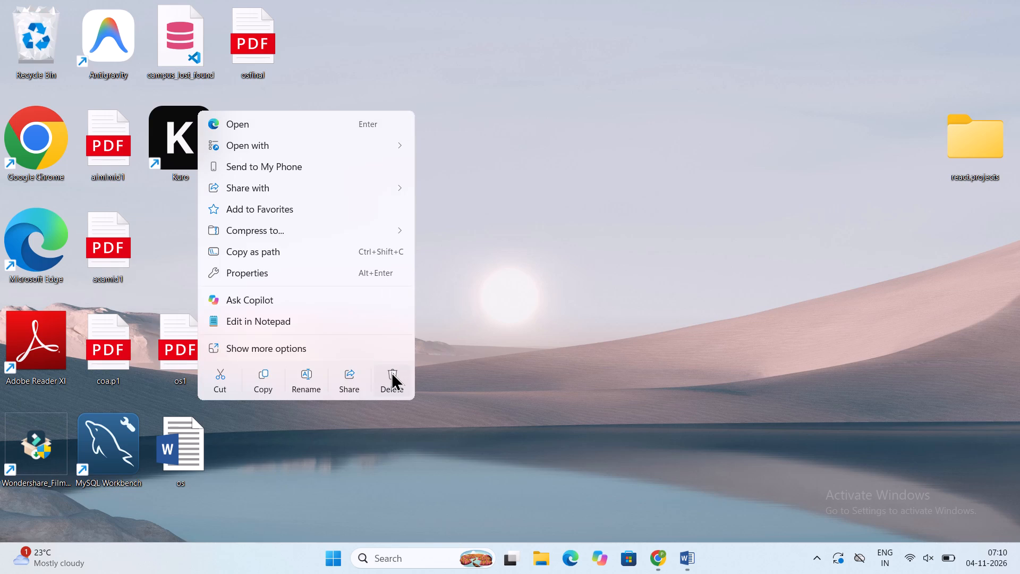
left_click(391, 372)
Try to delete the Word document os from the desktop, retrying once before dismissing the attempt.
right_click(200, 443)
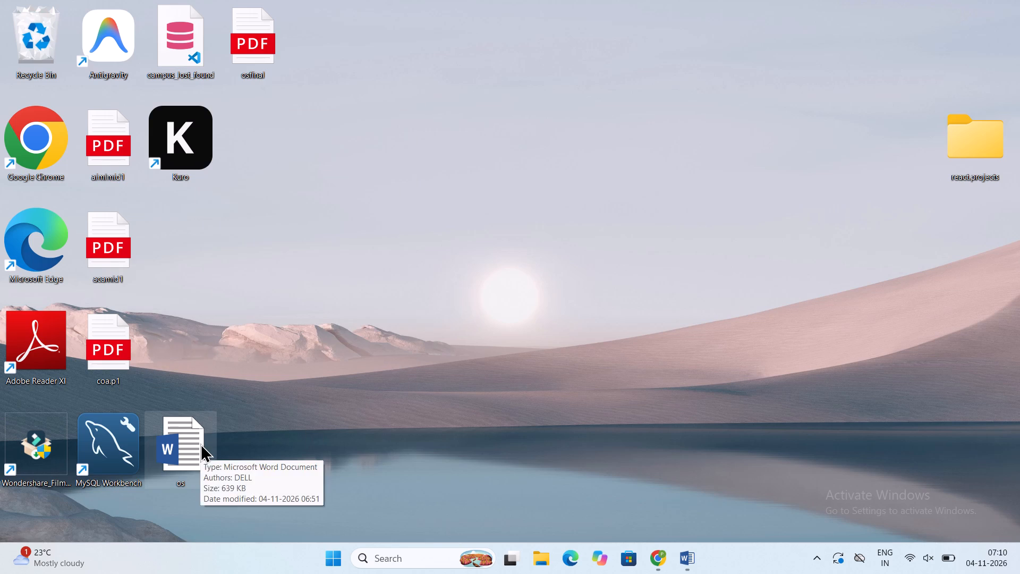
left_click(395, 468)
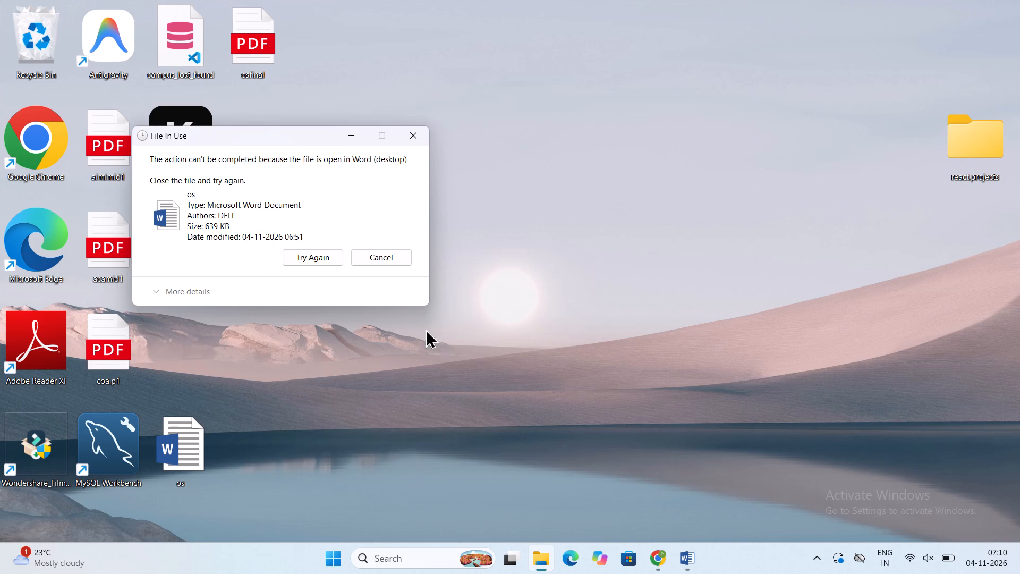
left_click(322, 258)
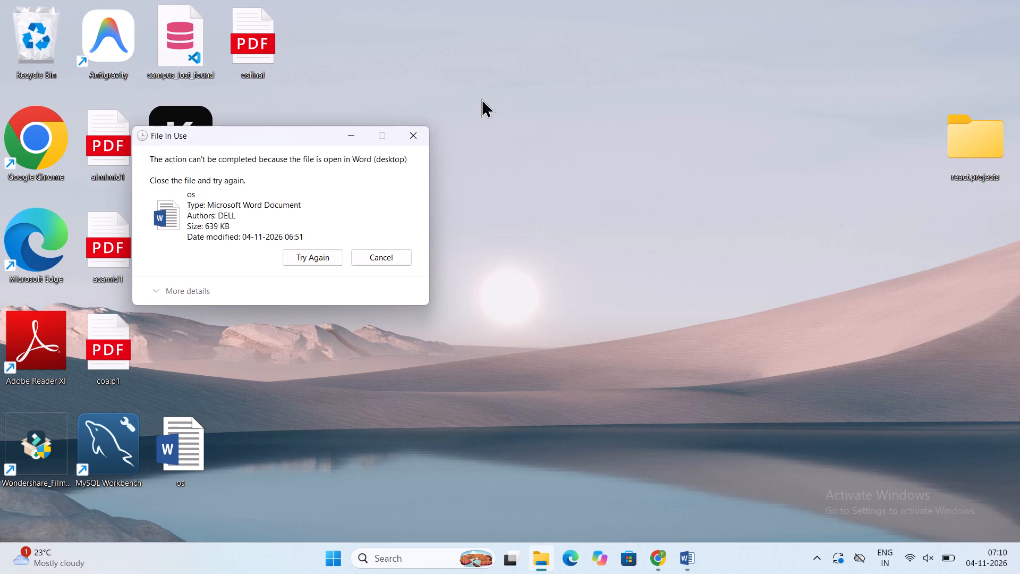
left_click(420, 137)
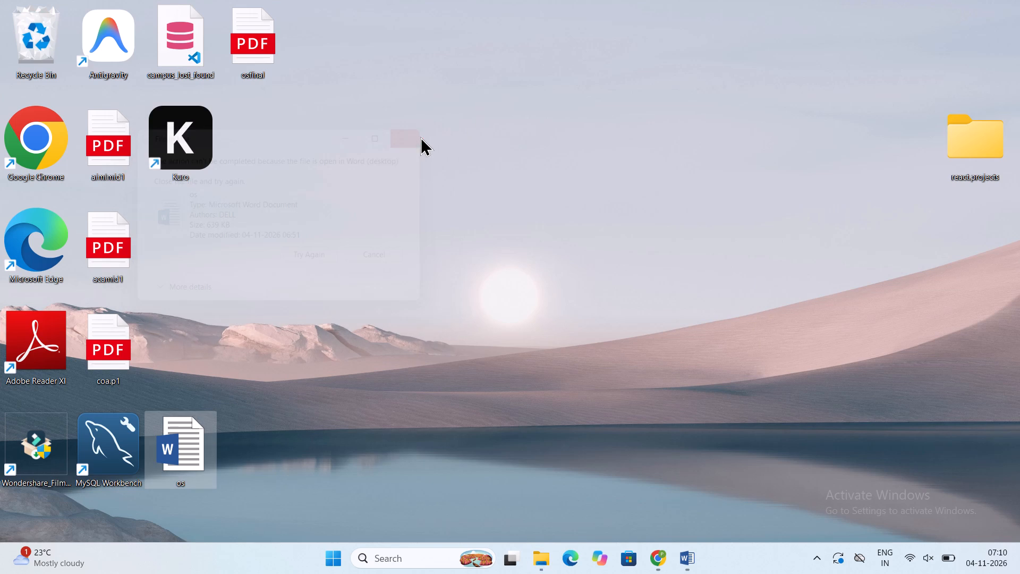
Move the osfinal PDF on the desktop into the free spot directly below the Kuro shortcut.
left_click_drag(260, 46, 199, 253)
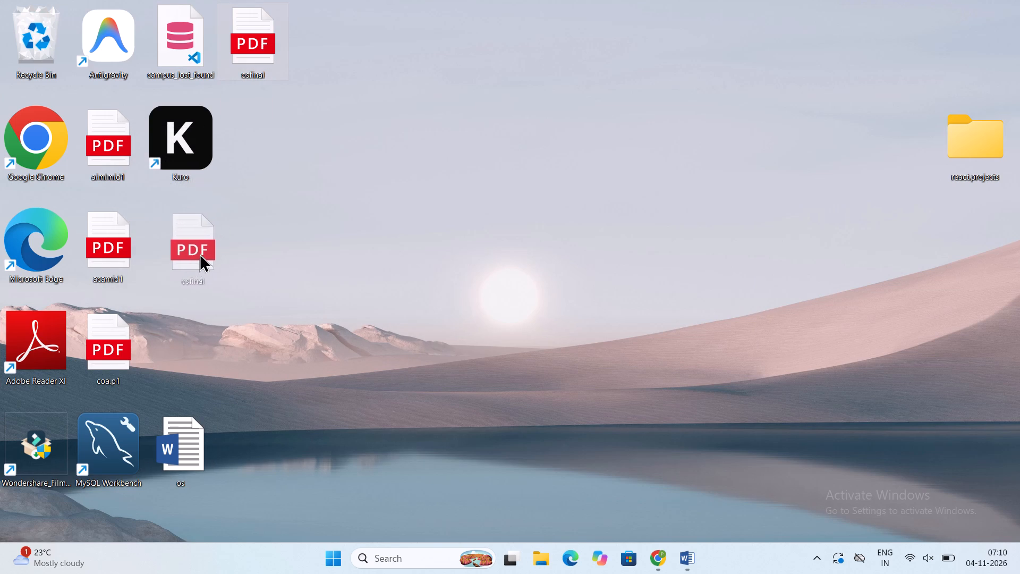
left_click_drag(199, 253, 191, 252)
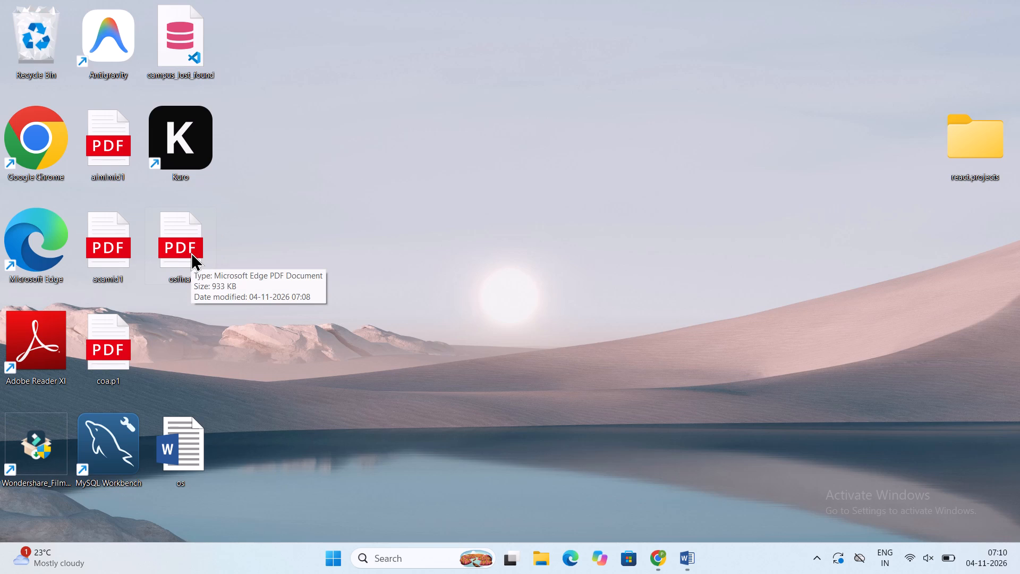
Launch the Kuro app from the recent items in Windows search.
left_click(442, 555)
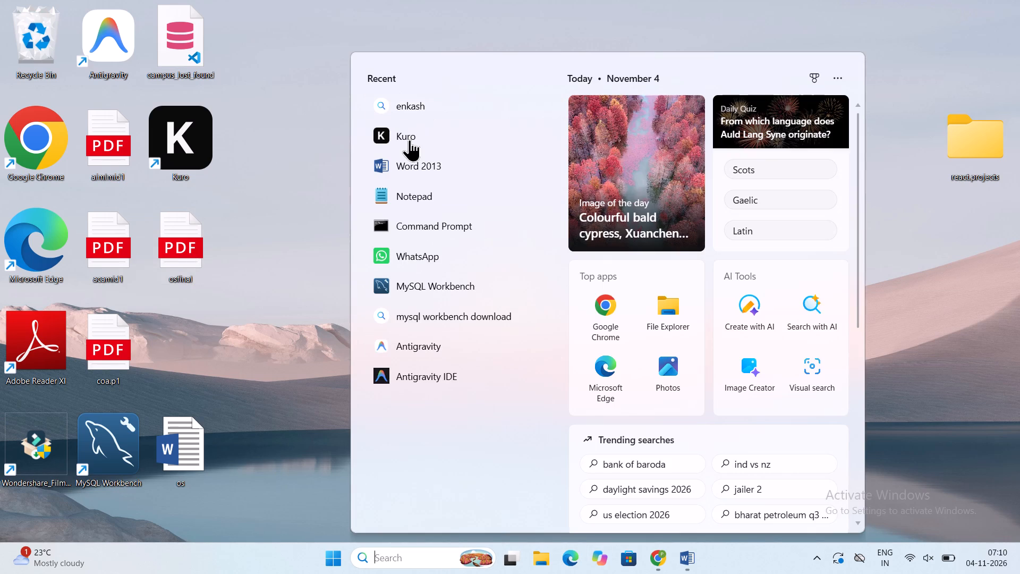
left_click(410, 139)
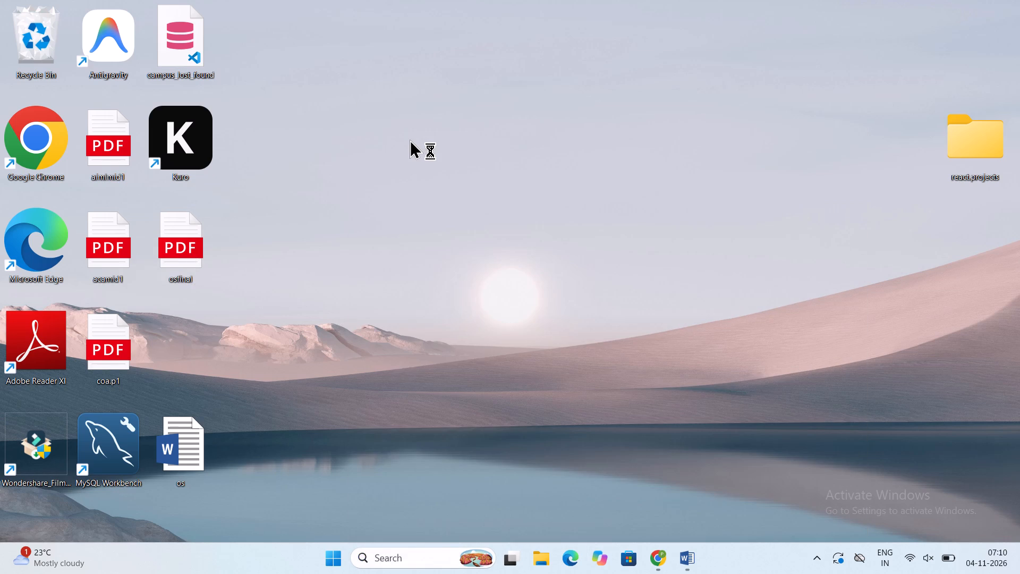
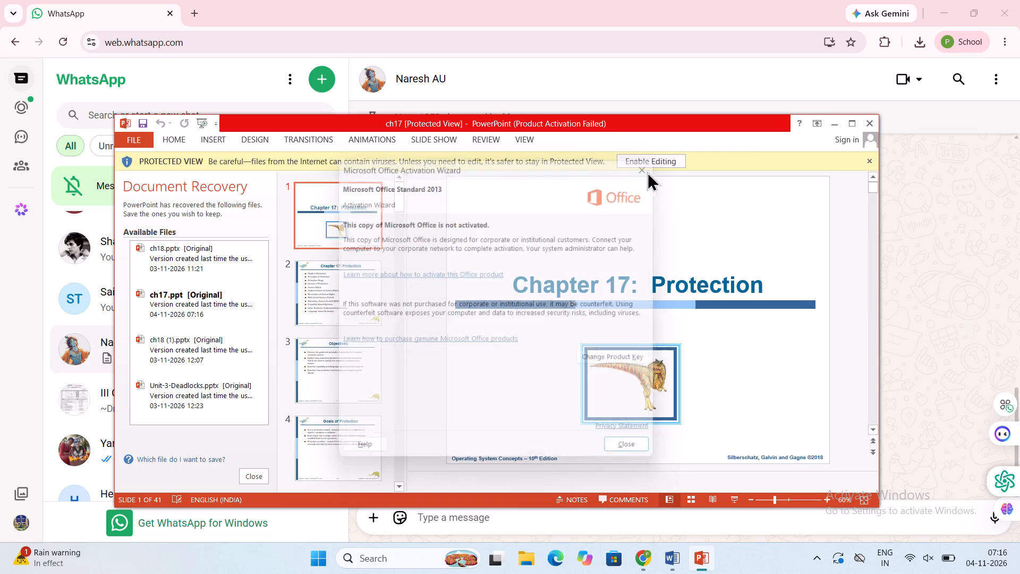
Maximize the ch17 presentation window and look over the Chapter 17: Protection topic list on slide 2.
left_click(854, 121)
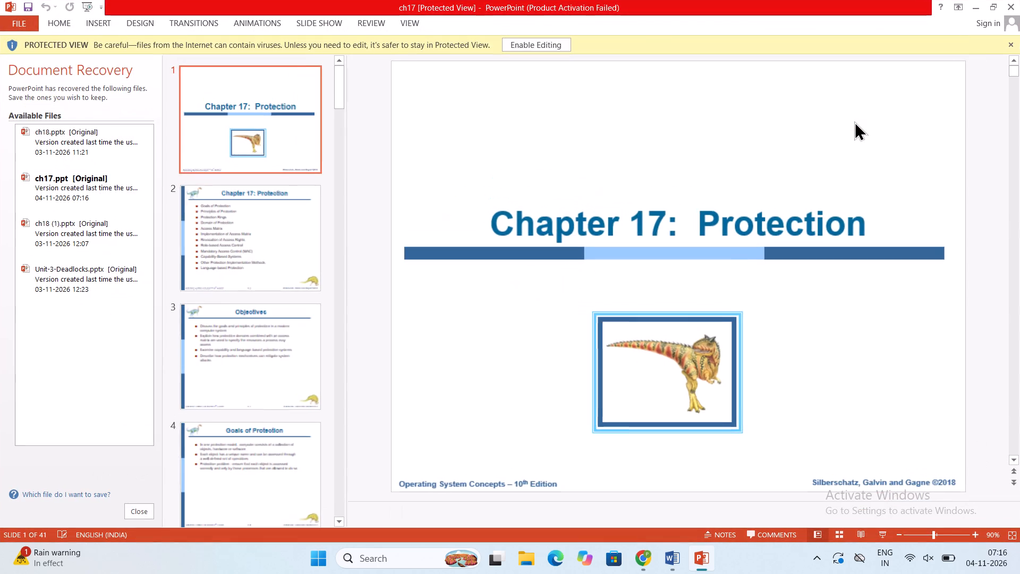
scroll(854, 121, "down", 1)
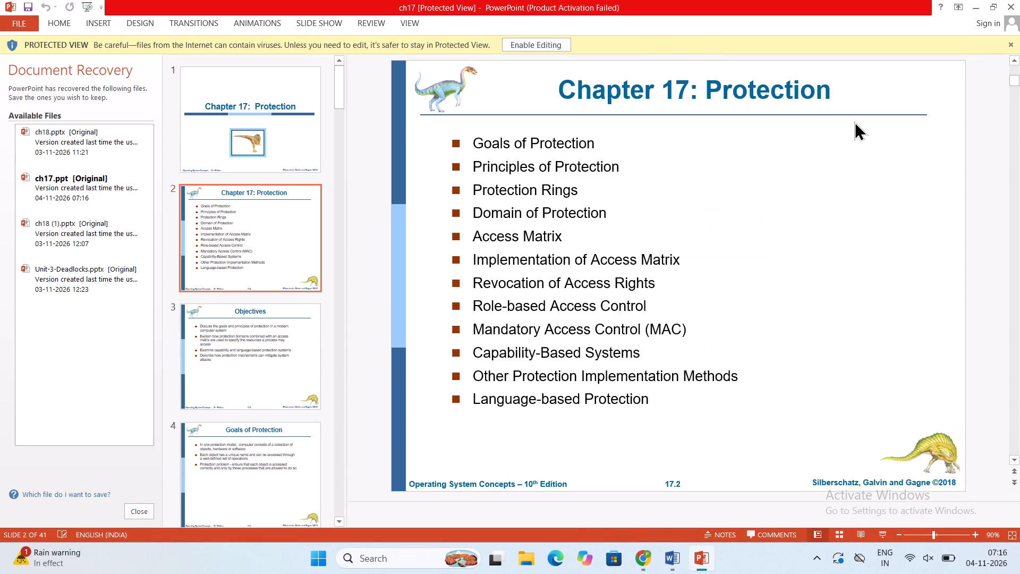
right_click(854, 121)
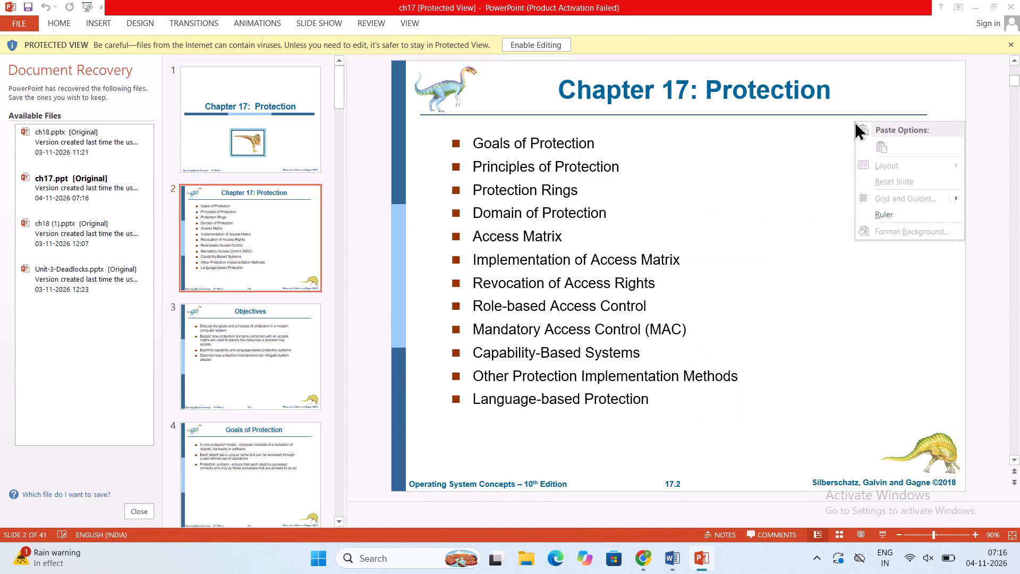
Review the opening slides of the ch17 presentation, from the chapter outline through Objectives to Goals of Protection.
left_click(854, 121)
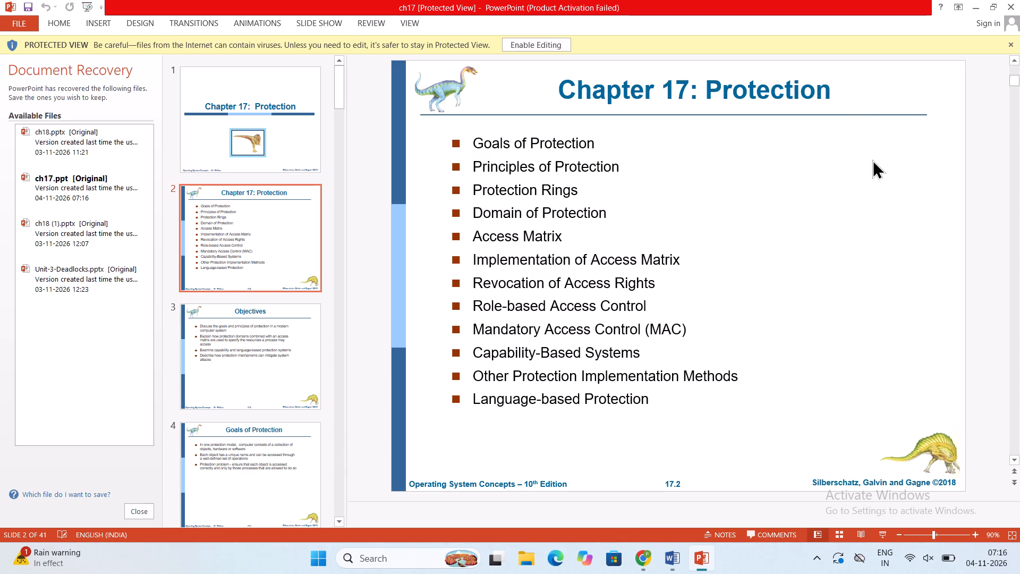
left_click(299, 353)
left_click(269, 251)
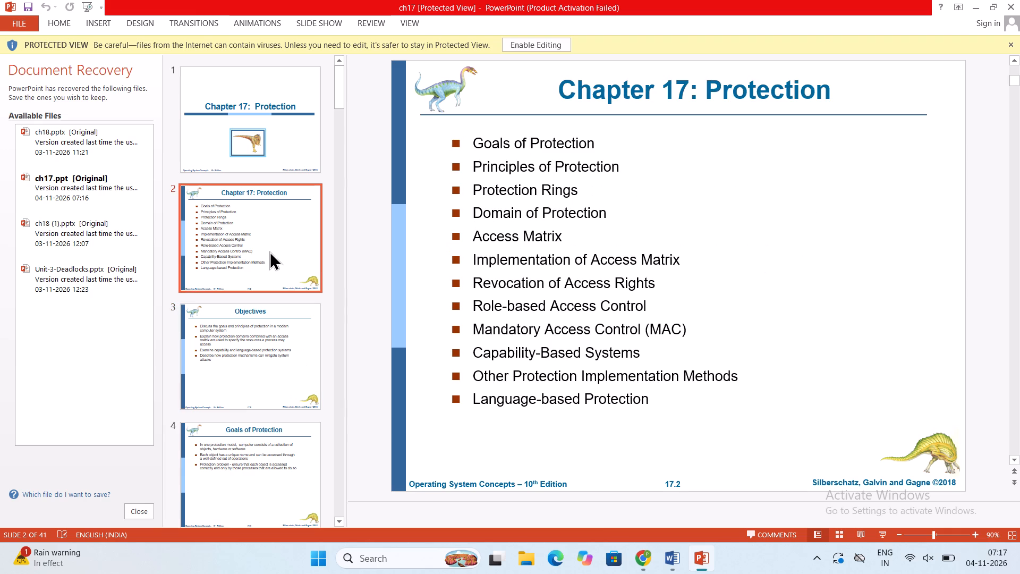
left_click(269, 251)
left_click(269, 251)
left_click_drag(269, 251, 246, 347)
left_click(246, 347)
scroll(246, 347, "down", 1)
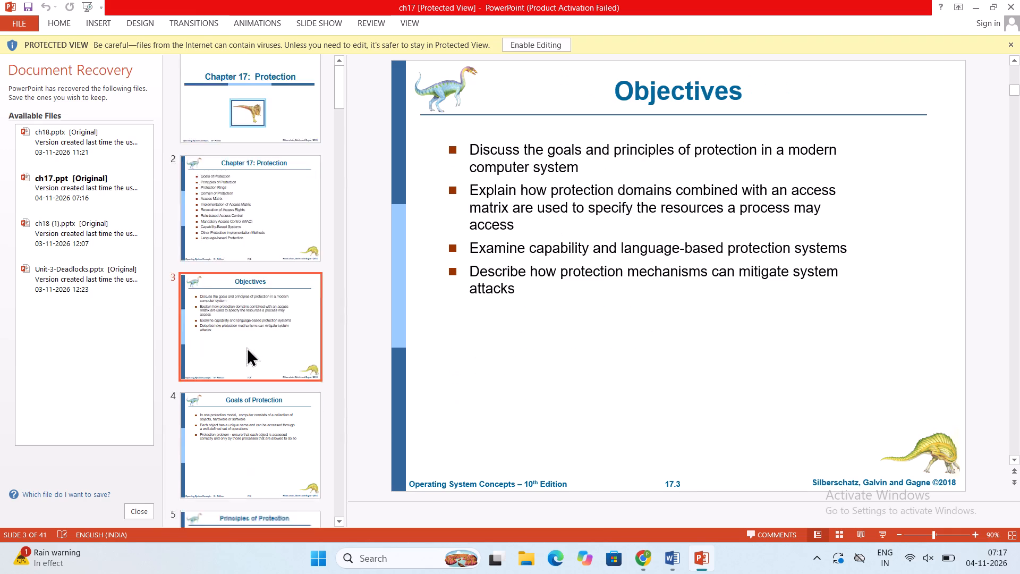
scroll(246, 347, "down", 1)
left_click(271, 250)
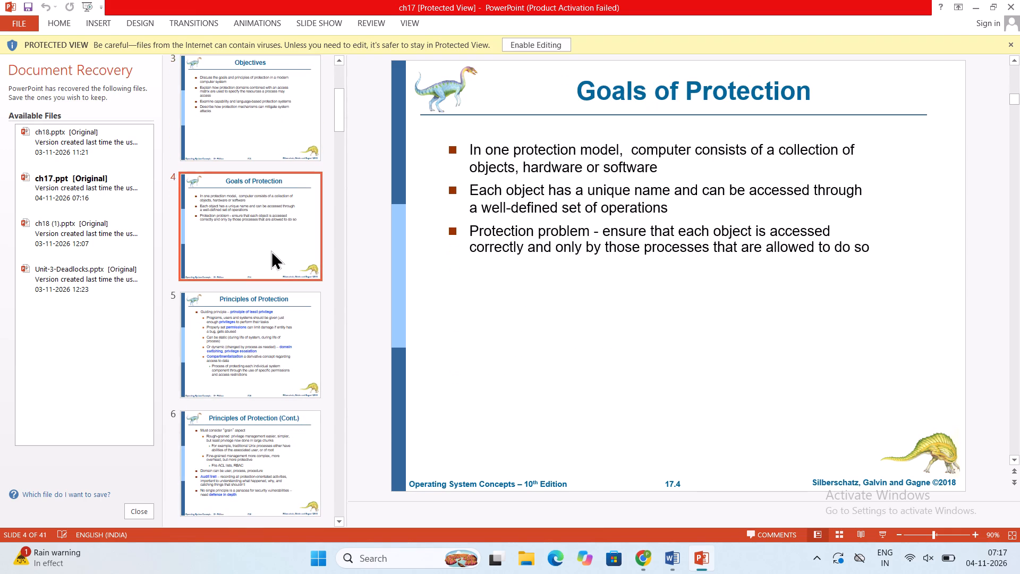
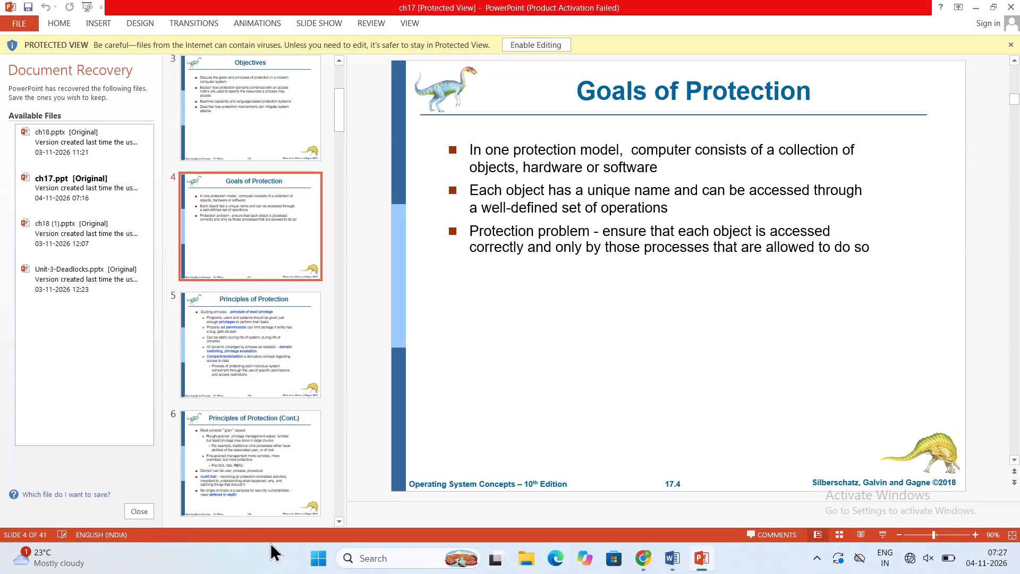
Shut down the computer.
left_click(317, 541)
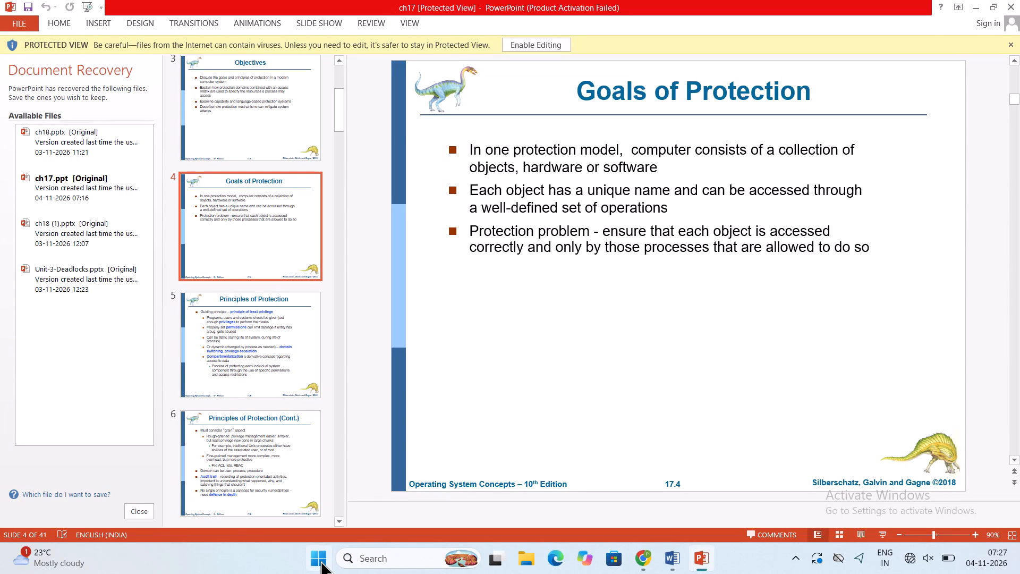
left_click(320, 560)
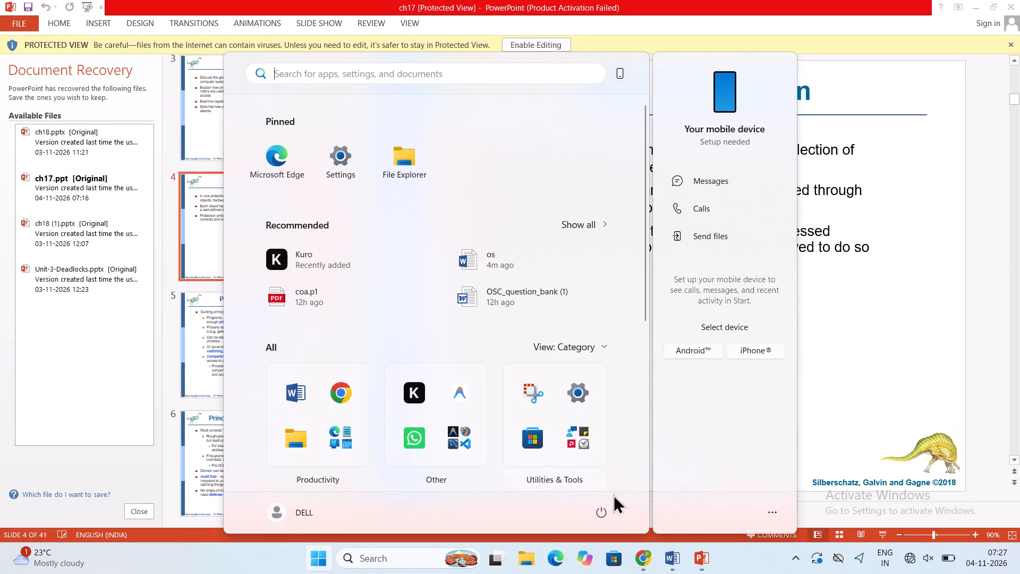
left_click(600, 503)
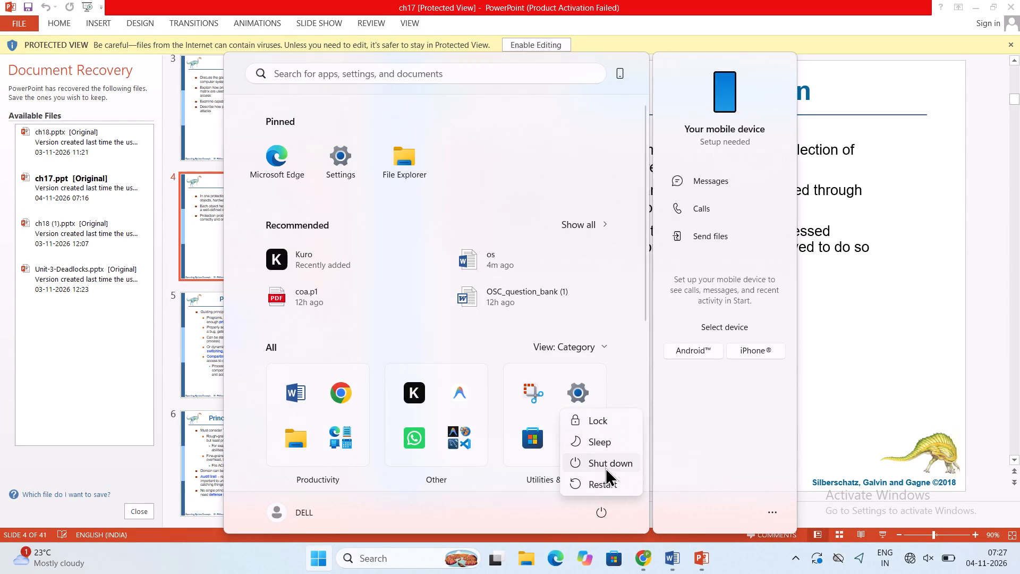
left_click(605, 467)
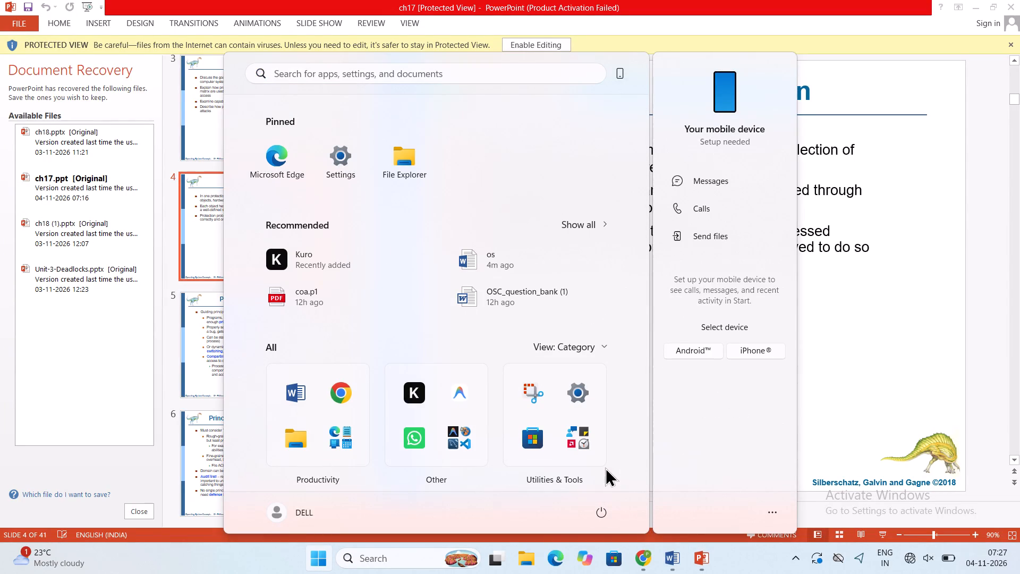